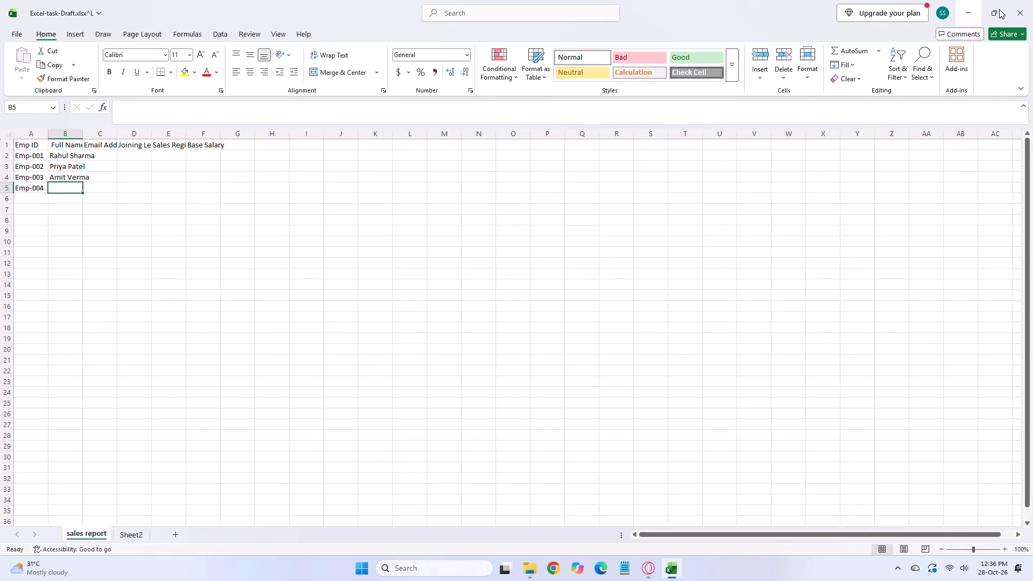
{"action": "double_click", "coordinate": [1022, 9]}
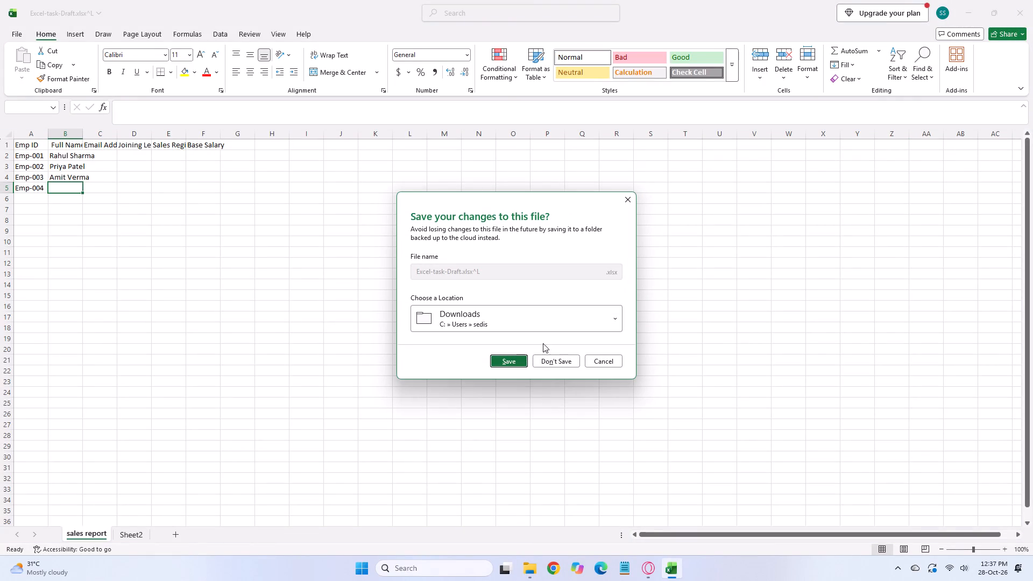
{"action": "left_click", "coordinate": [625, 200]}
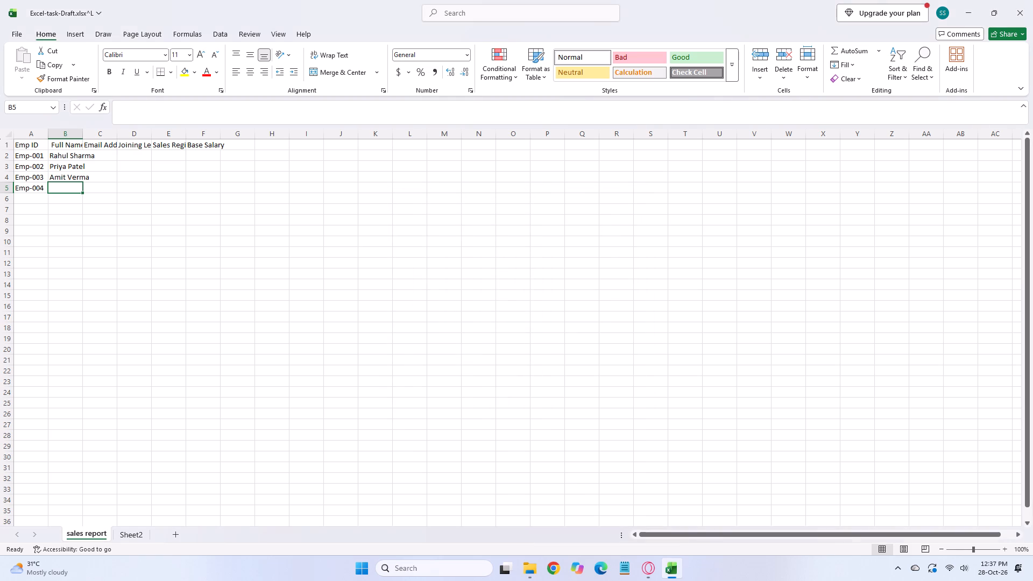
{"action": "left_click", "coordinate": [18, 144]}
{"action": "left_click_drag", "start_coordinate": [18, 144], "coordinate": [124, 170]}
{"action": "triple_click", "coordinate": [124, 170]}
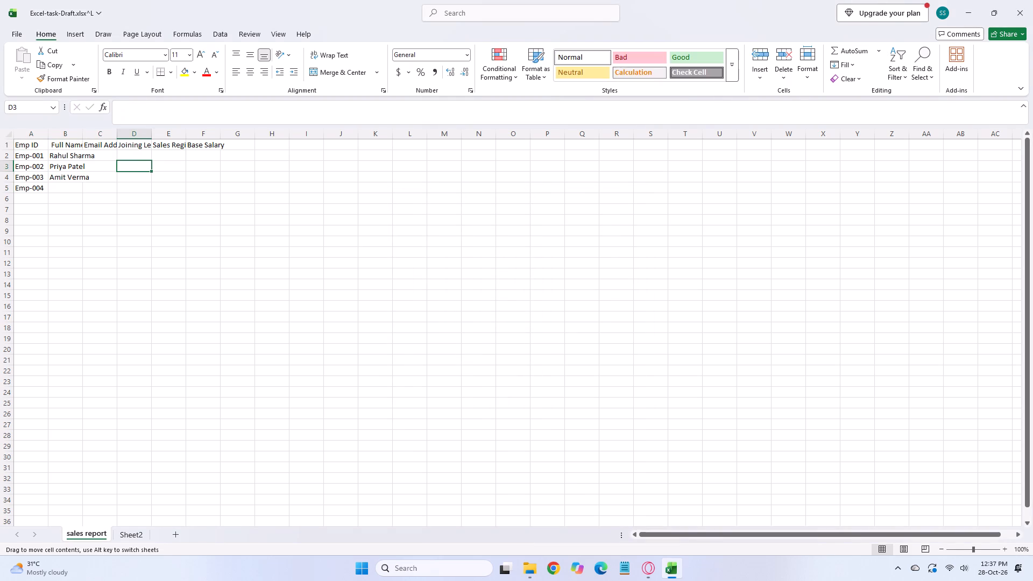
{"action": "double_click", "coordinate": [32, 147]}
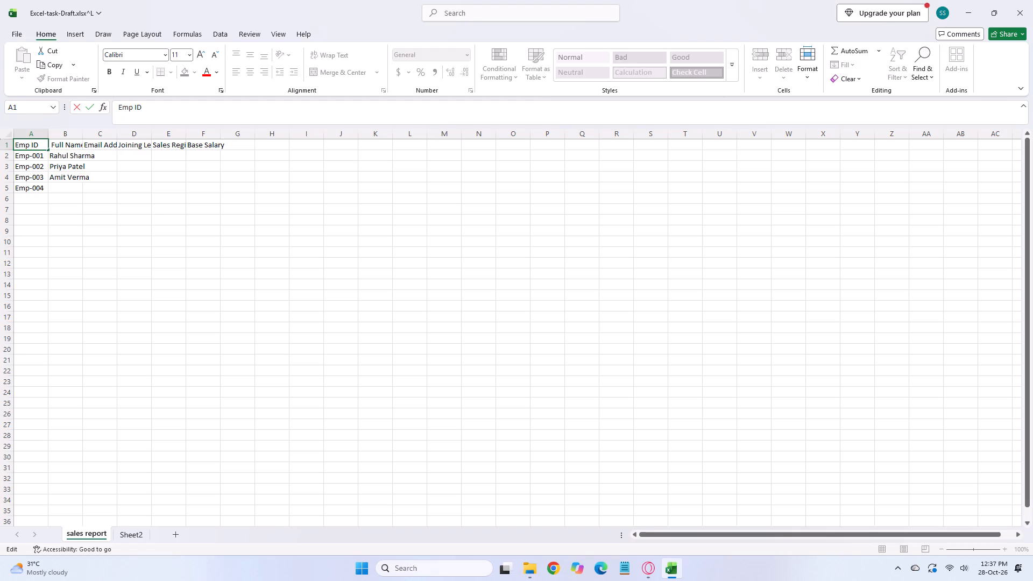
Close the Excel-task-Draft workbook without saving its changes, and close the File Explorer window behind it.
{"action": "double_click", "coordinate": [1022, 8]}
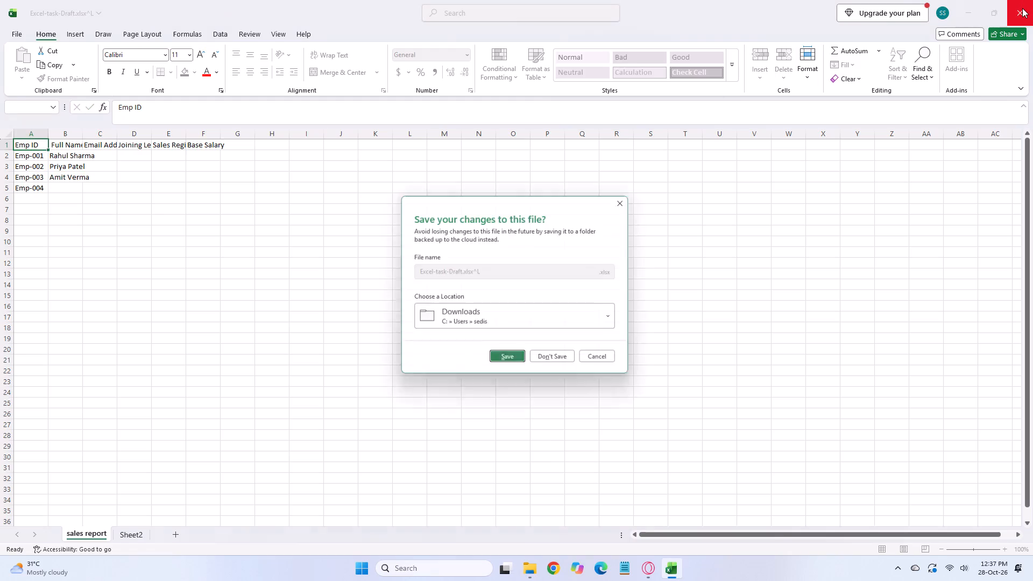
{"action": "left_click", "coordinate": [562, 357]}
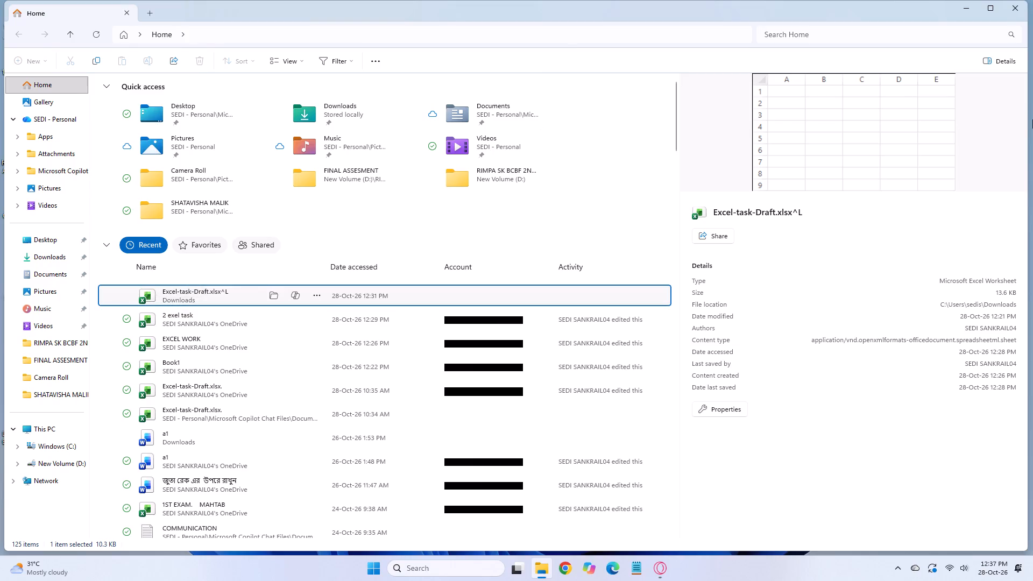
{"action": "double_click", "coordinate": [1019, 12]}
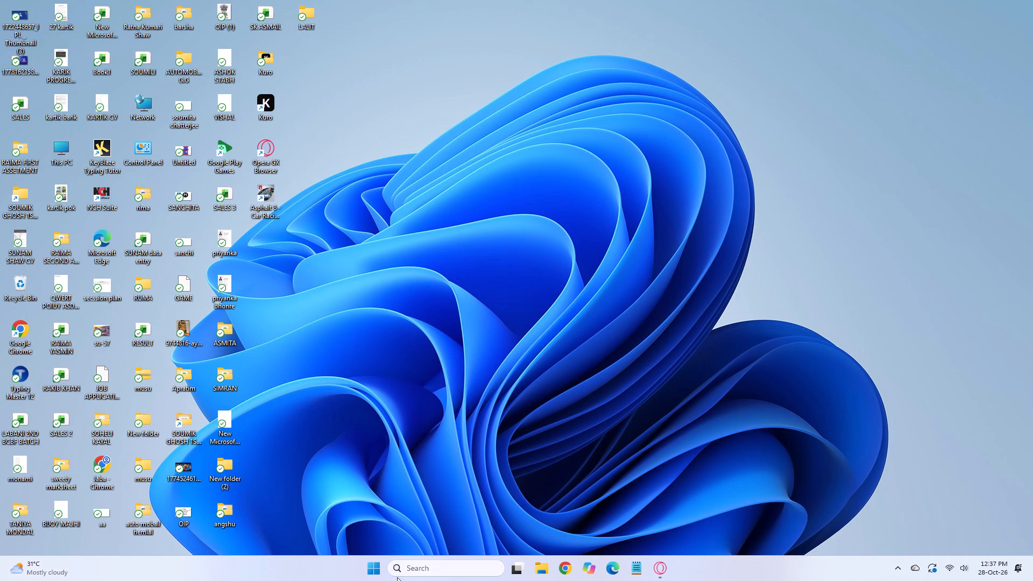
Launch Excel from the Windows search and create a new blank workbook.
{"action": "double_click", "coordinate": [411, 571]}
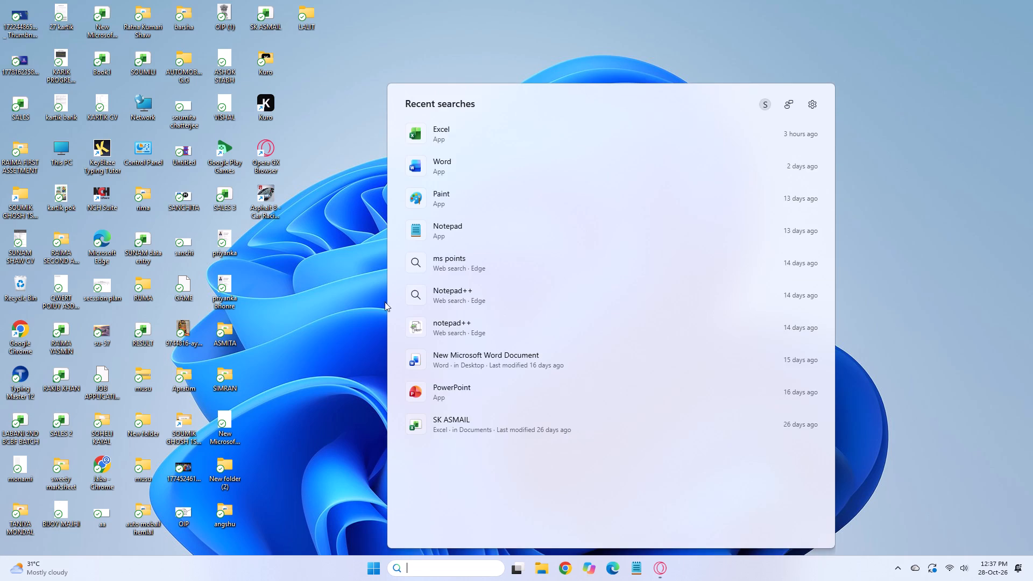
{"action": "left_click", "coordinate": [439, 128]}
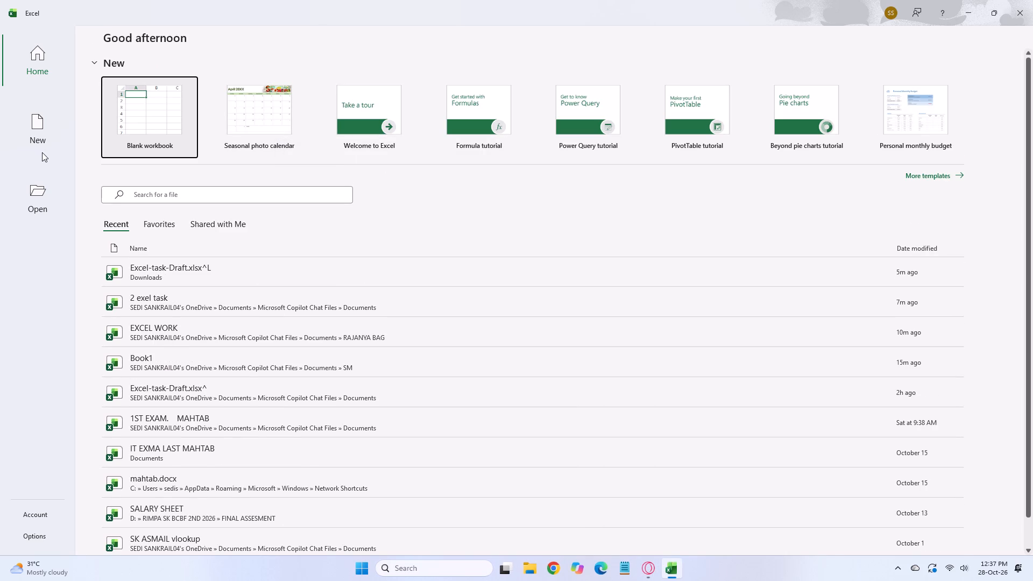
{"action": "double_click", "coordinate": [141, 123]}
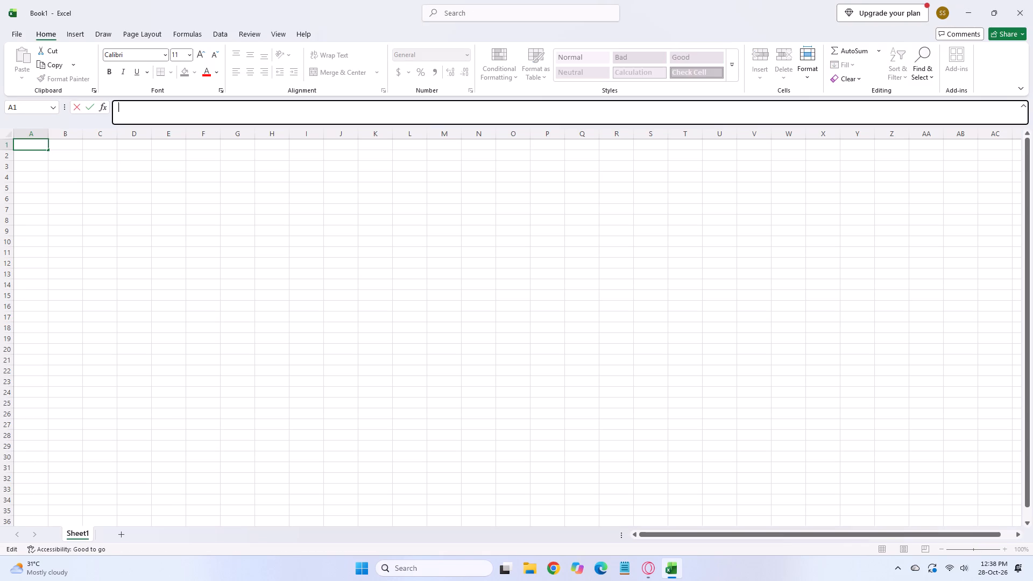
Start saving the new workbook and choose the Documents folder as its location.
{"action": "left_click", "coordinate": [17, 31]}
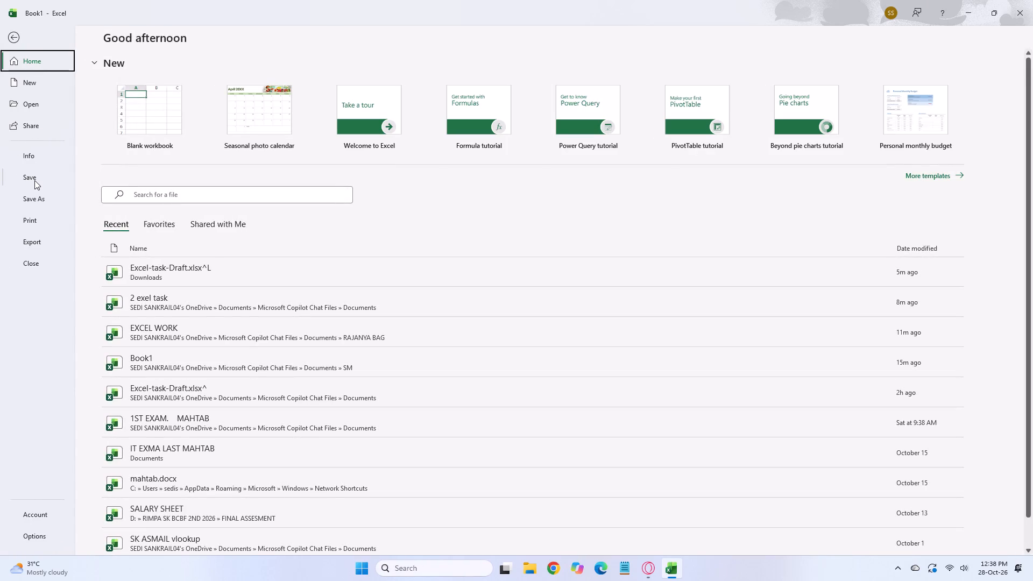
{"action": "double_click", "coordinate": [34, 180]}
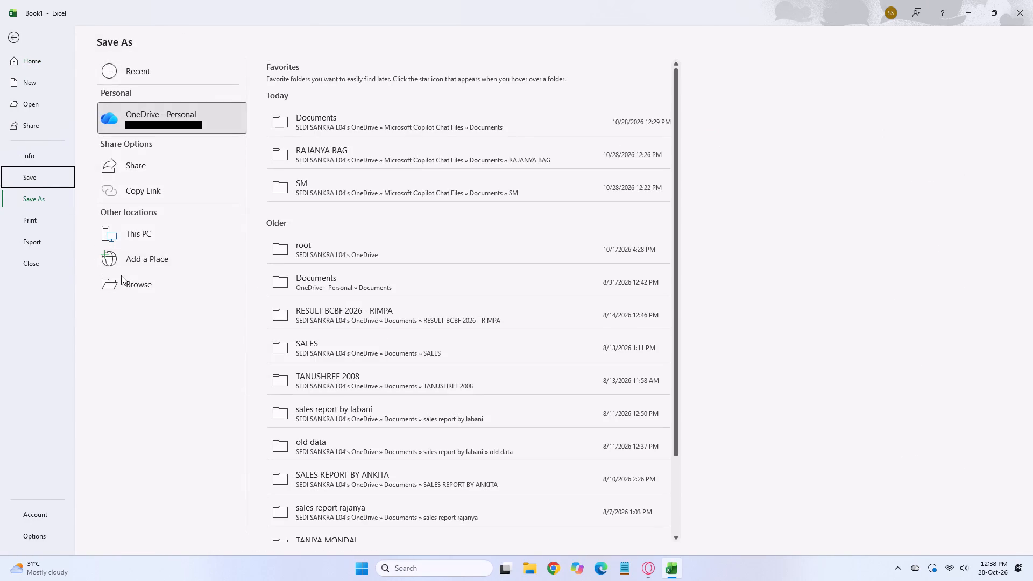
{"action": "left_click", "coordinate": [125, 282]}
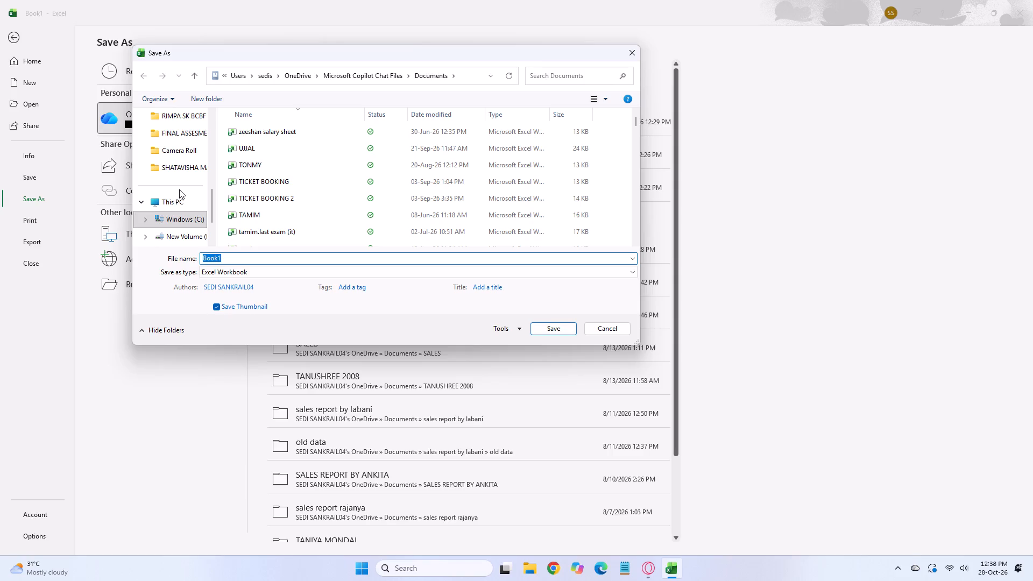
{"action": "scroll", "coordinate": [157, 155], "scroll_direction": "down", "scroll_amount": 2}
{"action": "scroll", "coordinate": [158, 157], "scroll_direction": "up", "scroll_amount": 4}
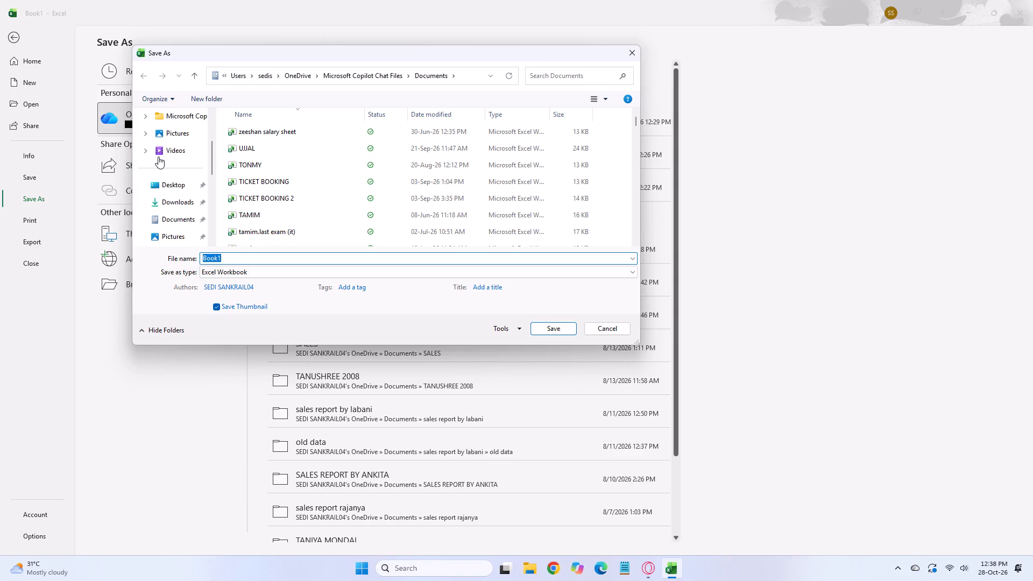
{"action": "left_click", "coordinate": [180, 219]}
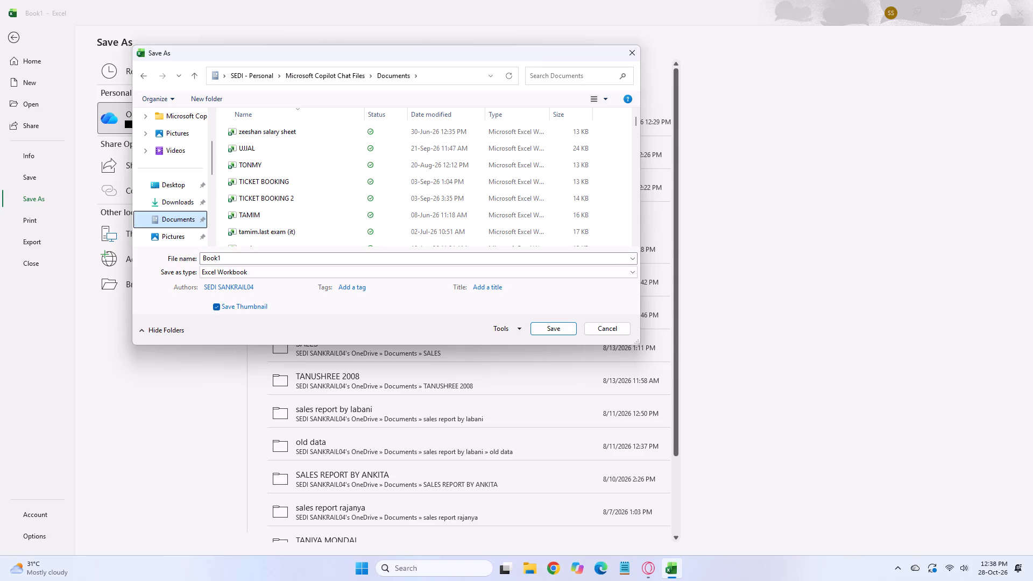
Name the file Inventory_Draft.xlsx and save it as an Excel Workbook.
{"action": "left_click", "coordinate": [222, 258]}
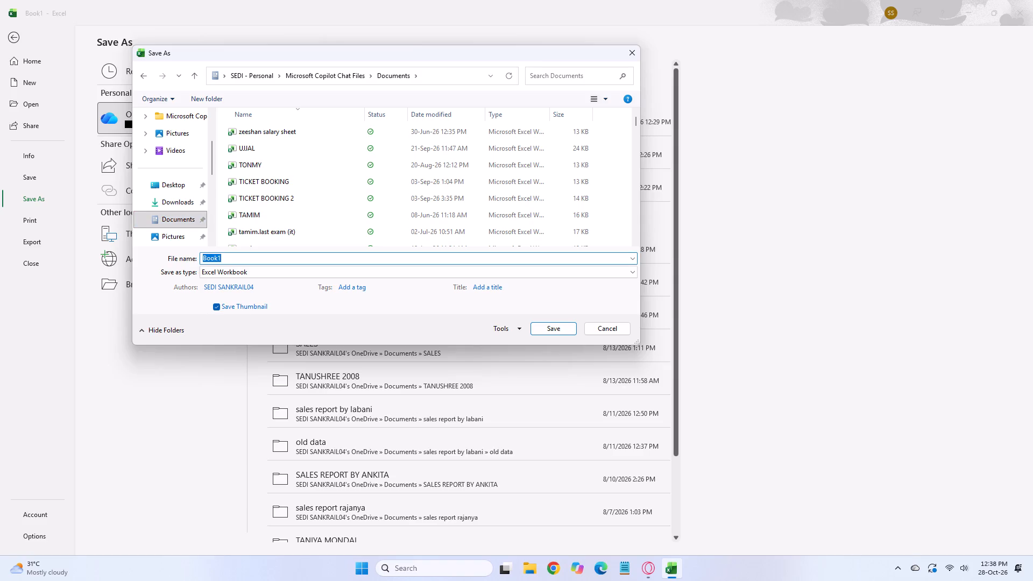
{"action": "key", "text": "i"}
{"action": "key", "text": "BackSpace"}
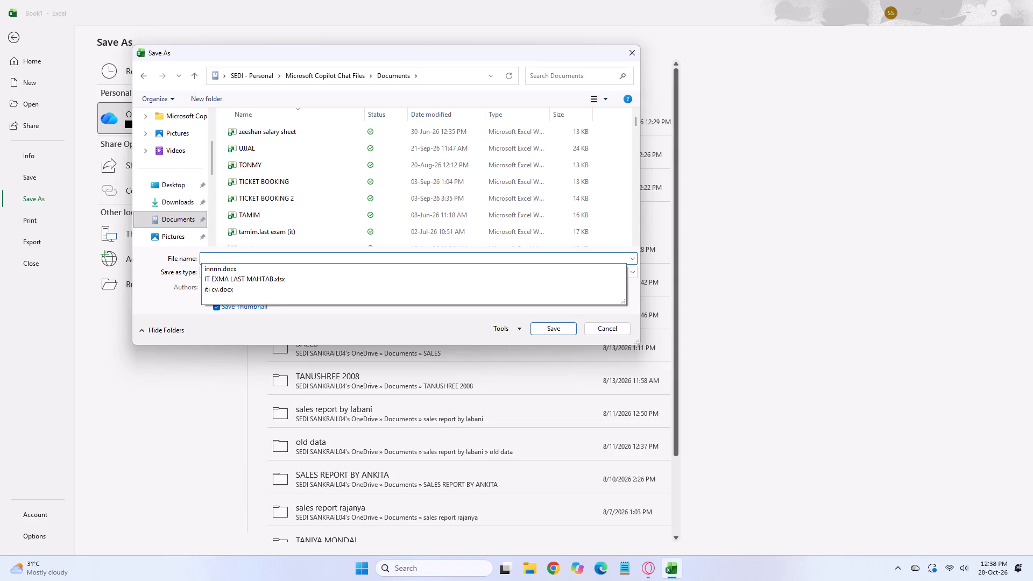
{"action": "key", "text": "shift+i"}
{"action": "type", "text": "nven"}
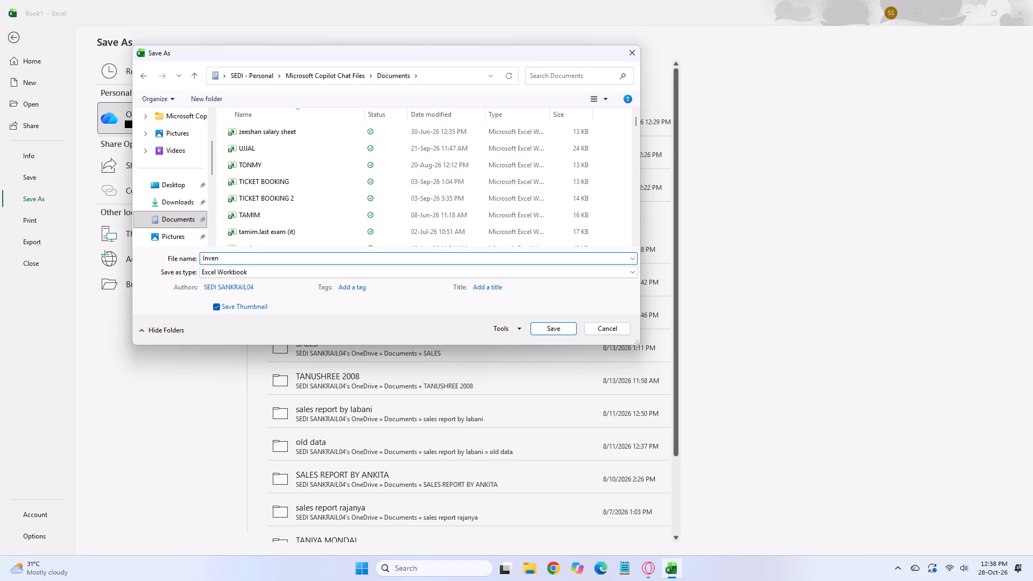
{"action": "type", "text": "tory"}
{"action": "key", "text": "minus"}
{"action": "key", "text": "BackSpace"}
{"action": "key", "text": "shift+underscore"}
{"action": "type", "text": "Dra"}
{"action": "type", "text": "ft"}
{"action": "key", "text": "period"}
{"action": "key", "text": "x"}
{"action": "key", "text": "l"}
{"action": "type", "text": "sx"}
{"action": "left_click", "coordinate": [568, 331]}
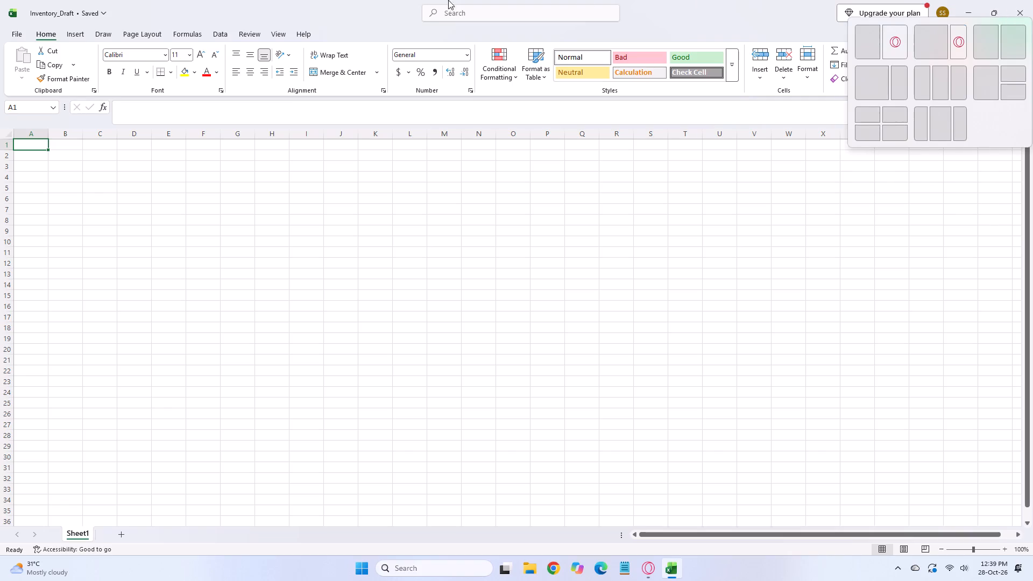
Start opening an existing workbook by browsing for it, and go to the Documents folder.
{"action": "left_click", "coordinate": [16, 33]}
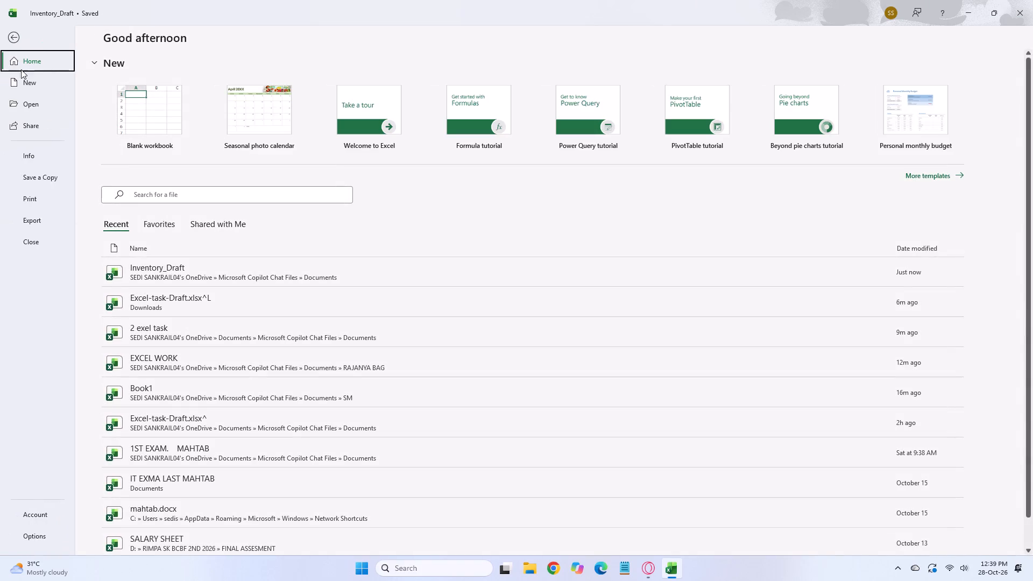
{"action": "left_click", "coordinate": [25, 107]}
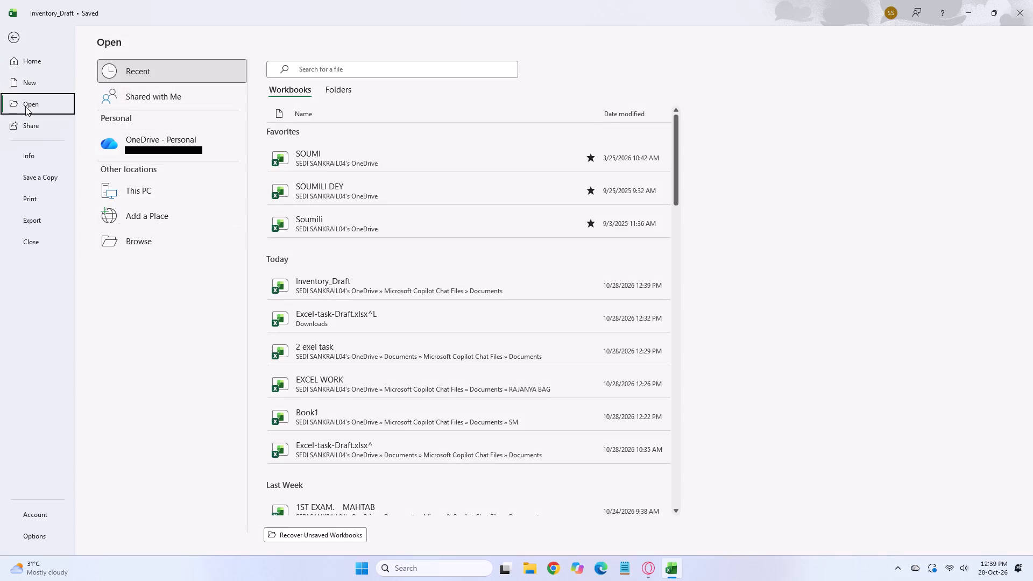
{"action": "scroll", "coordinate": [377, 224], "scroll_direction": "down", "scroll_amount": 3}
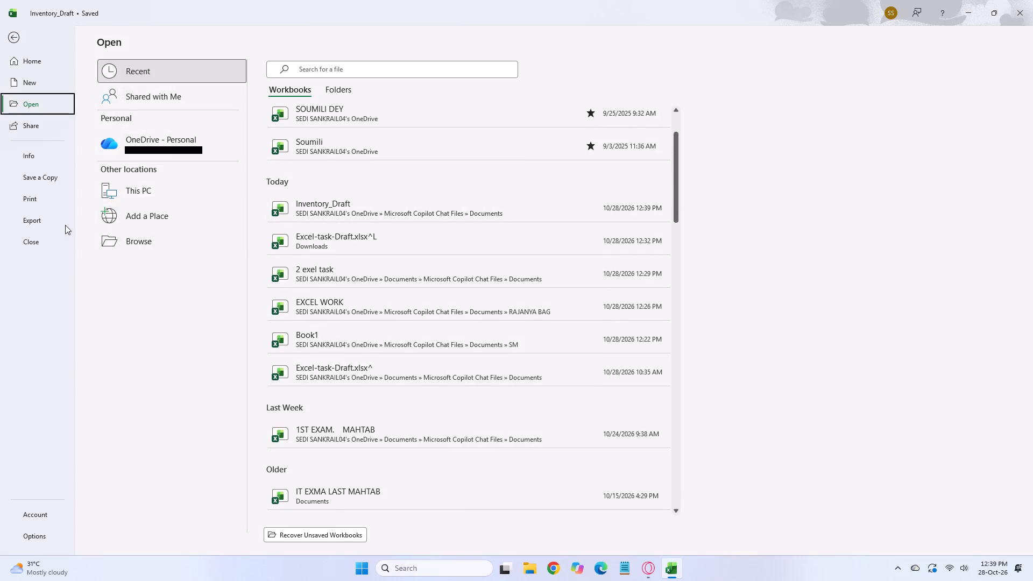
{"action": "left_click", "coordinate": [121, 242]}
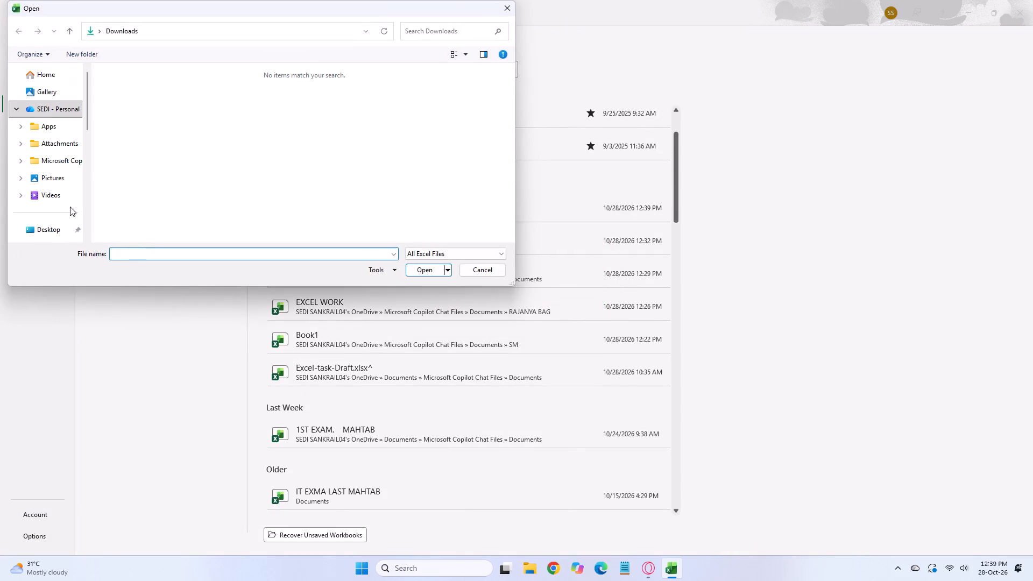
{"action": "scroll", "coordinate": [50, 112], "scroll_direction": "down", "scroll_amount": 2}
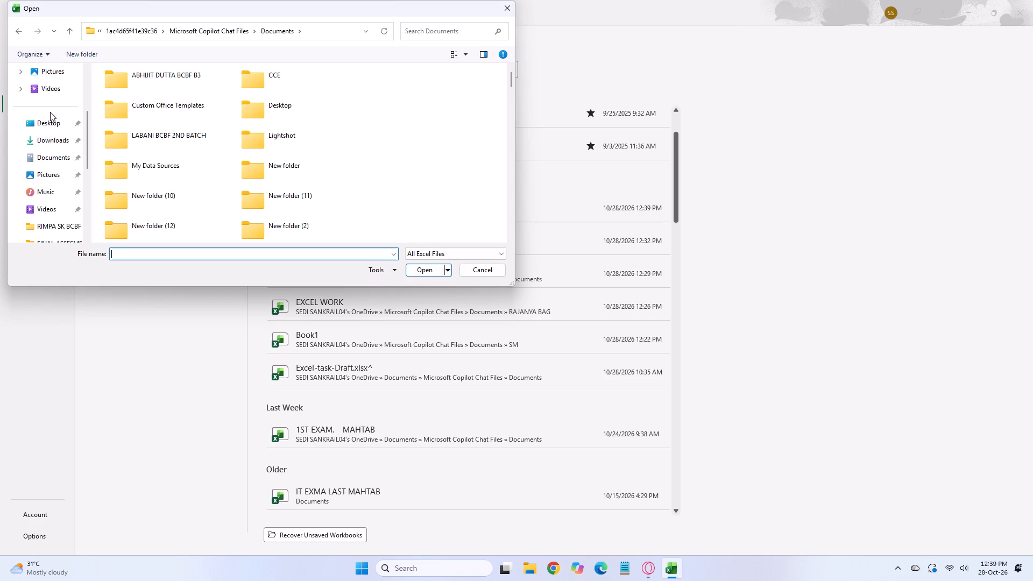
{"action": "left_click", "coordinate": [44, 157]}
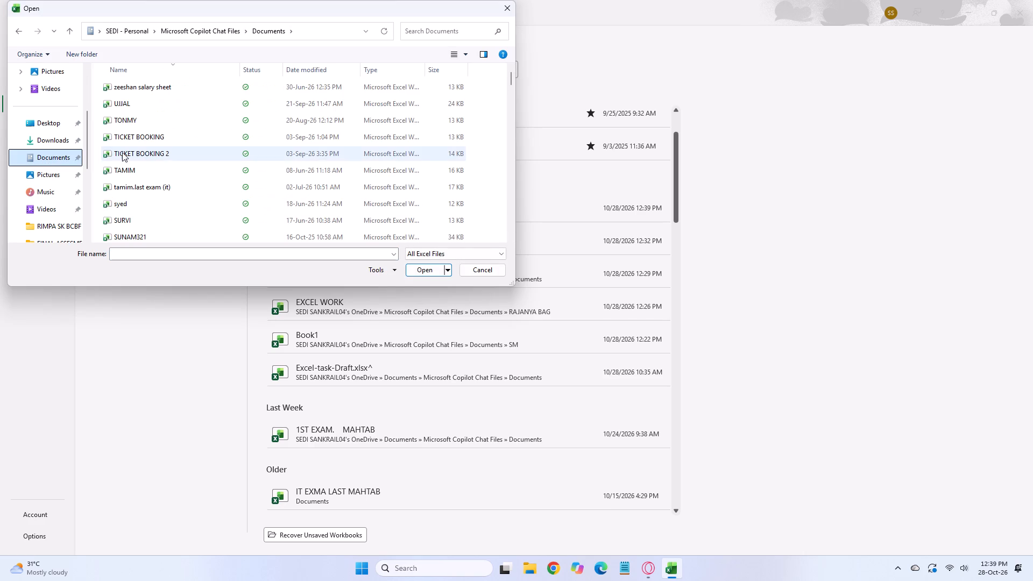
Look through the Documents file list for the Inventory_Draft workbook, and dismiss the Open dialog without opening a file.
{"action": "scroll", "coordinate": [141, 93], "scroll_direction": "down", "scroll_amount": 3}
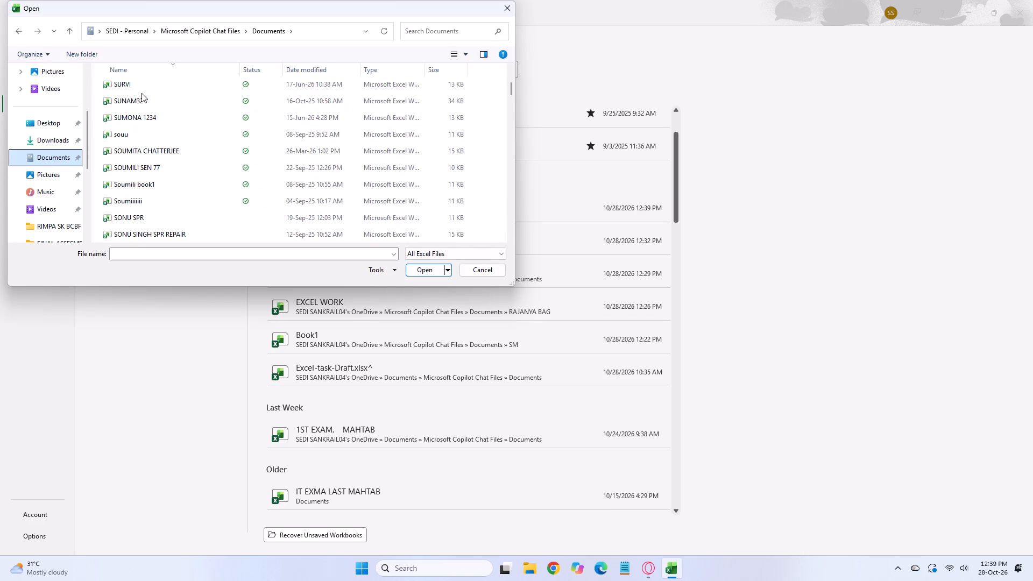
{"action": "scroll", "coordinate": [141, 93], "scroll_direction": "down", "scroll_amount": 11}
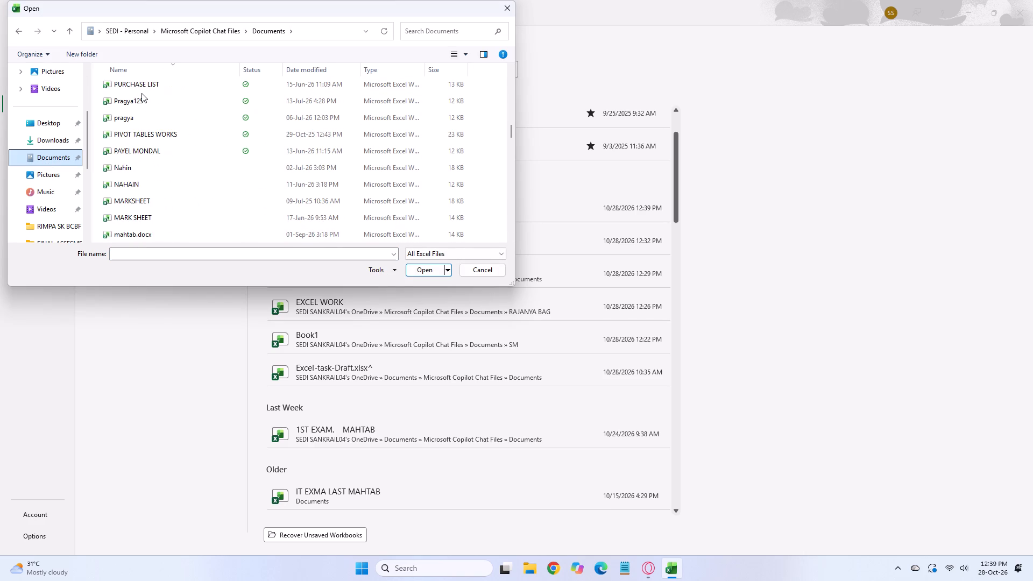
{"action": "scroll", "coordinate": [141, 93], "scroll_direction": "down", "scroll_amount": 19}
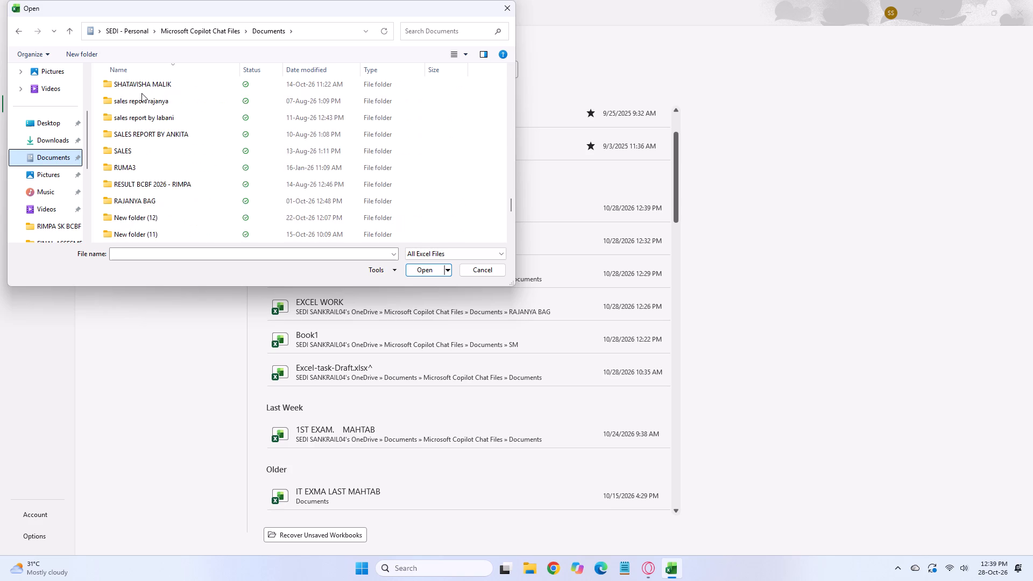
{"action": "scroll", "coordinate": [141, 93], "scroll_direction": "down", "scroll_amount": 17}
{"action": "scroll", "coordinate": [118, 141], "scroll_direction": "up", "scroll_amount": 1}
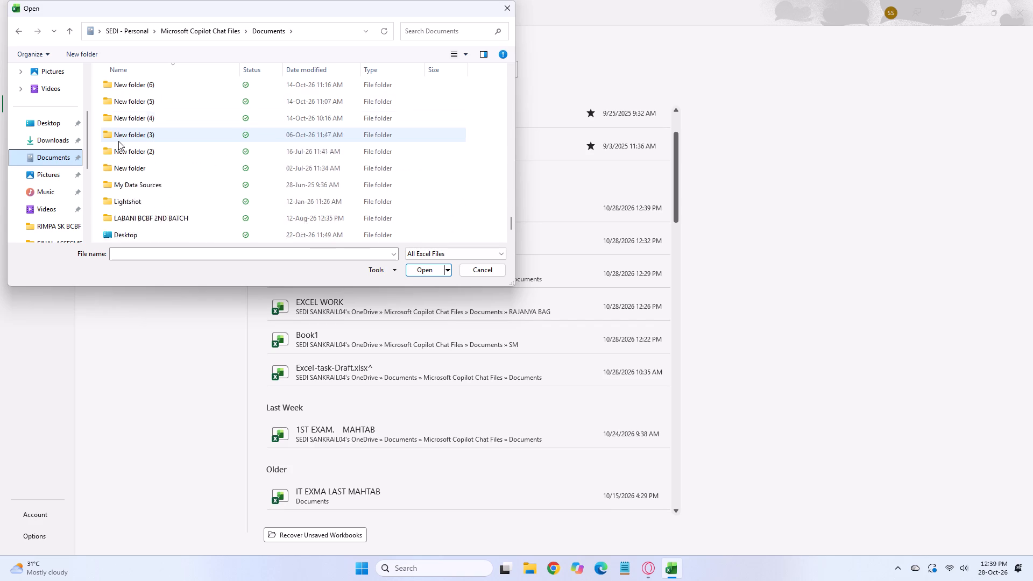
{"action": "scroll", "coordinate": [118, 141], "scroll_direction": "up", "scroll_amount": 7}
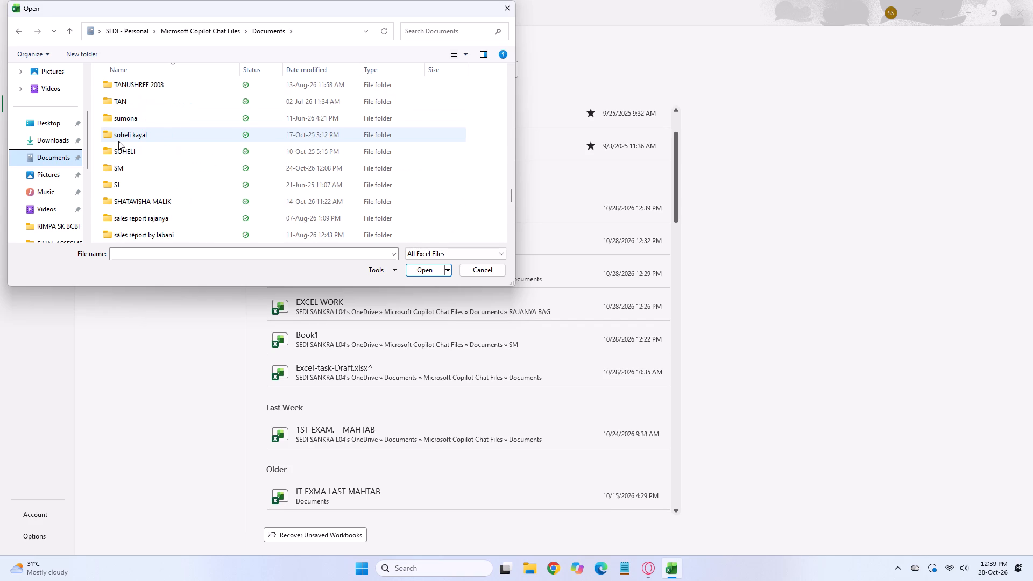
{"action": "scroll", "coordinate": [118, 141], "scroll_direction": "up", "scroll_amount": 15}
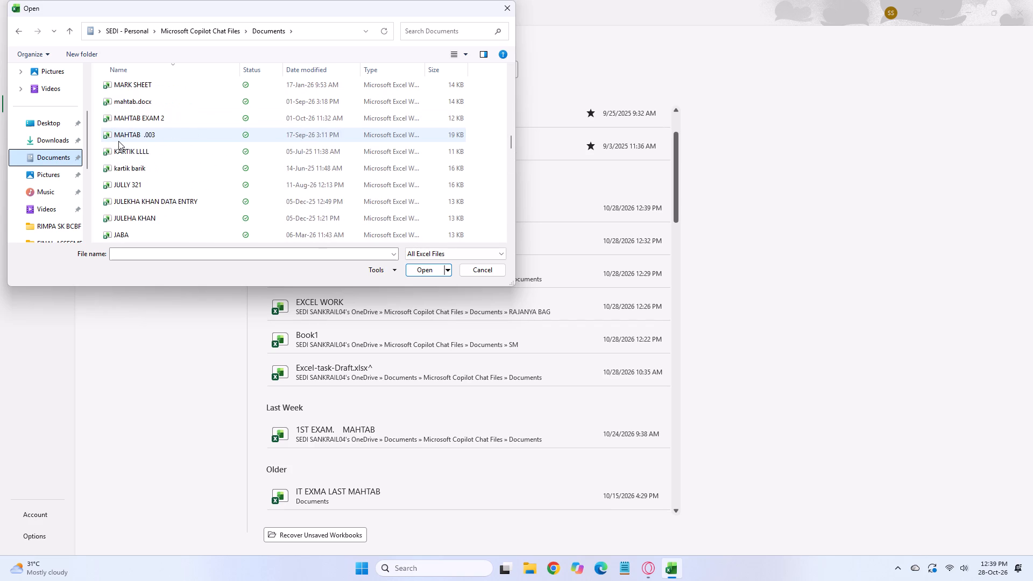
{"action": "scroll", "coordinate": [118, 141], "scroll_direction": "up", "scroll_amount": 10}
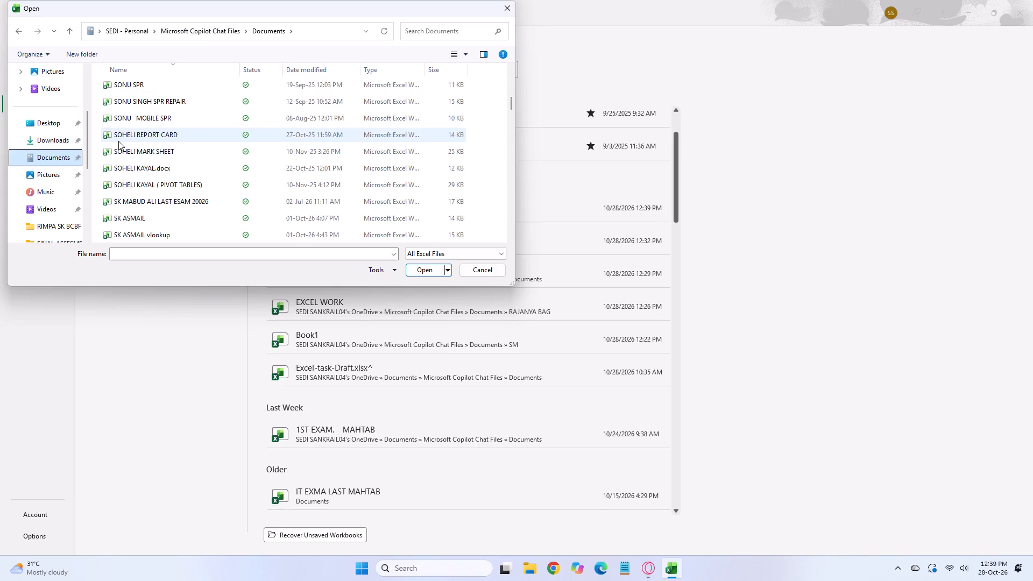
{"action": "scroll", "coordinate": [118, 141], "scroll_direction": "up", "scroll_amount": 11}
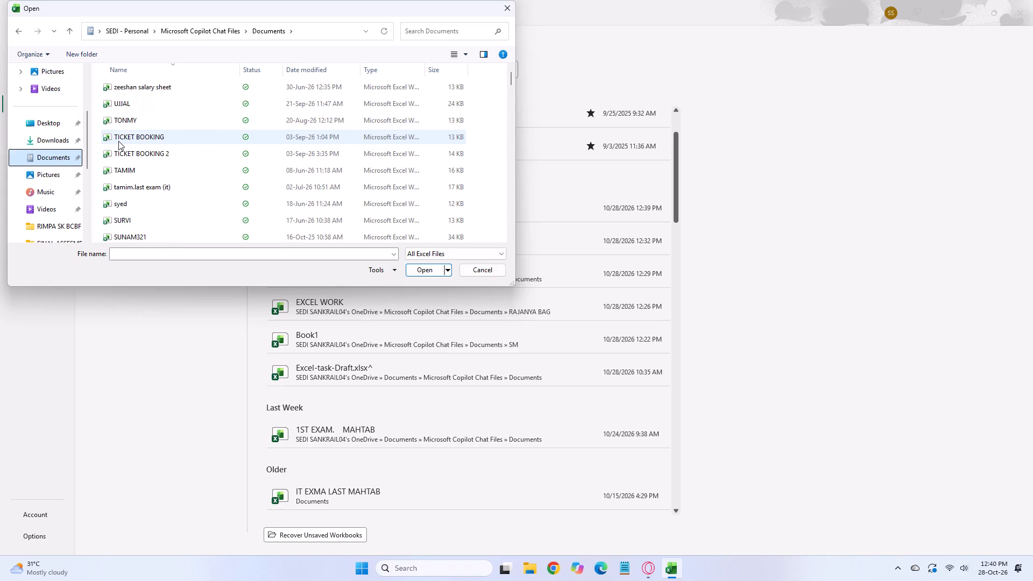
{"action": "left_click", "coordinate": [505, 3]}
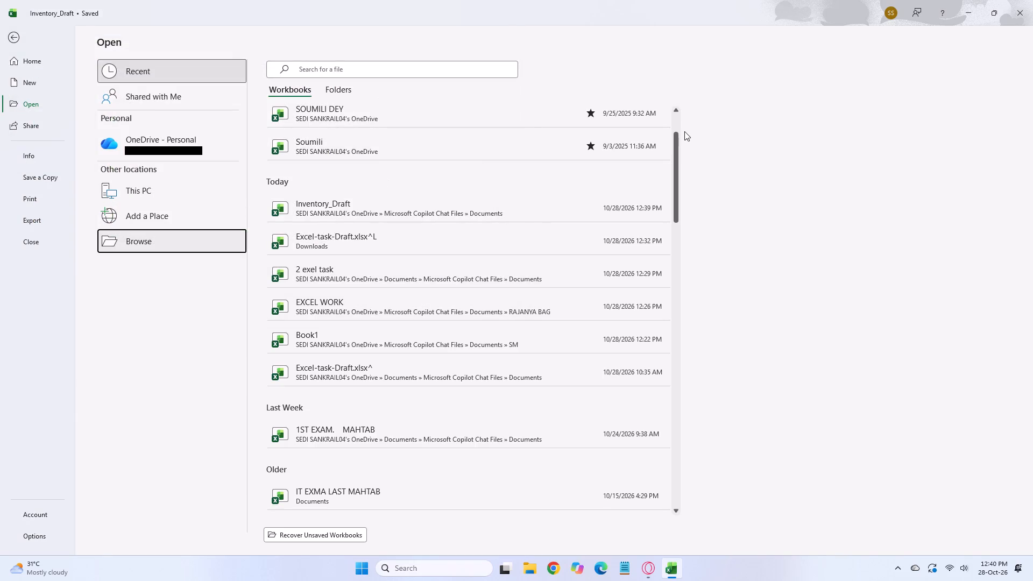
Close the Inventory_Draft workbook and its Excel window.
{"action": "left_click", "coordinate": [1021, 12]}
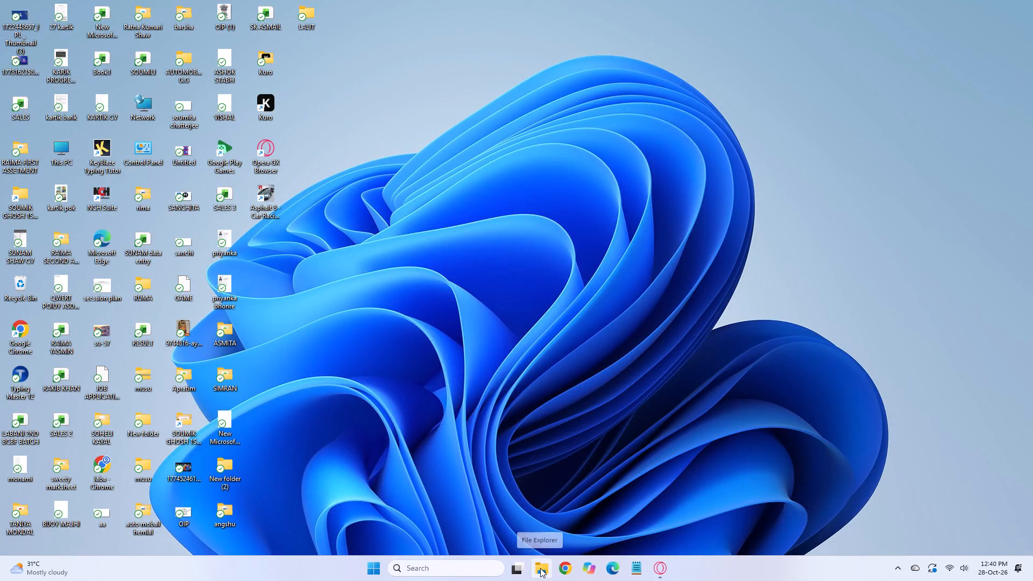
Open File Explorer and go to the Documents folder.
{"action": "left_click", "coordinate": [540, 568]}
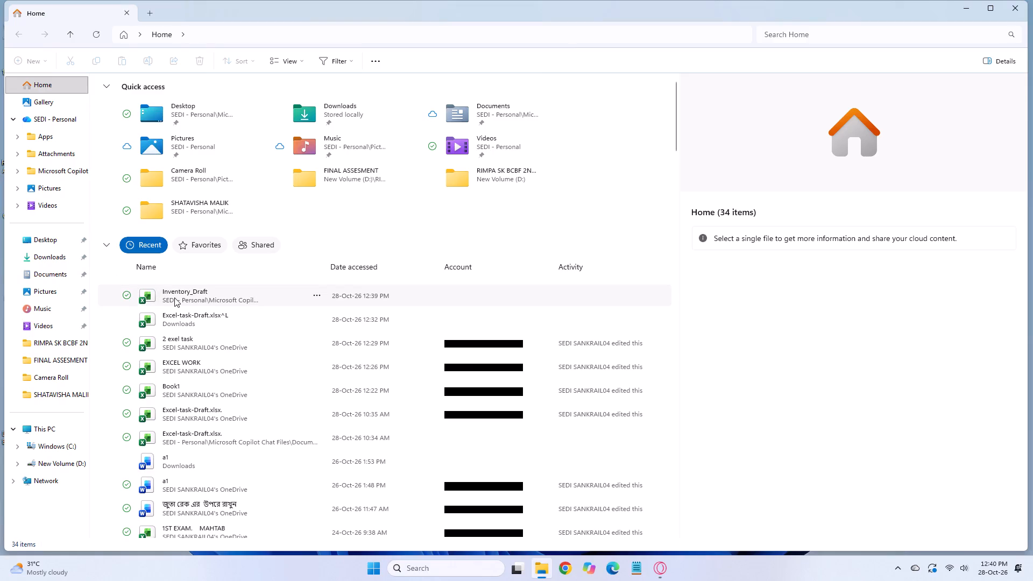
{"action": "left_click", "coordinate": [66, 275]}
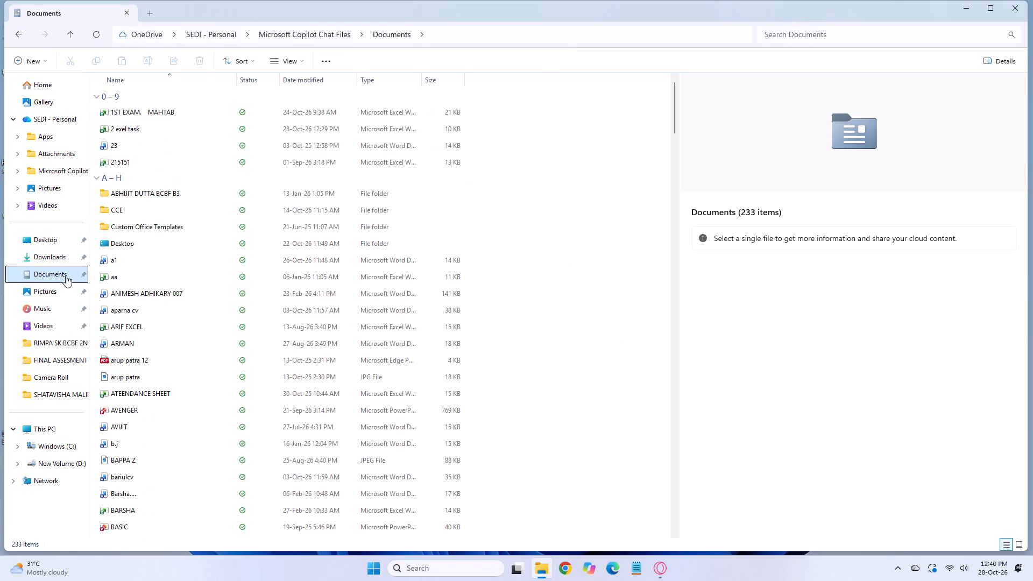
Look through the Documents folder's file list to locate the Inventory_Draft workbook.
{"action": "scroll", "coordinate": [162, 167], "scroll_direction": "down", "scroll_amount": 2}
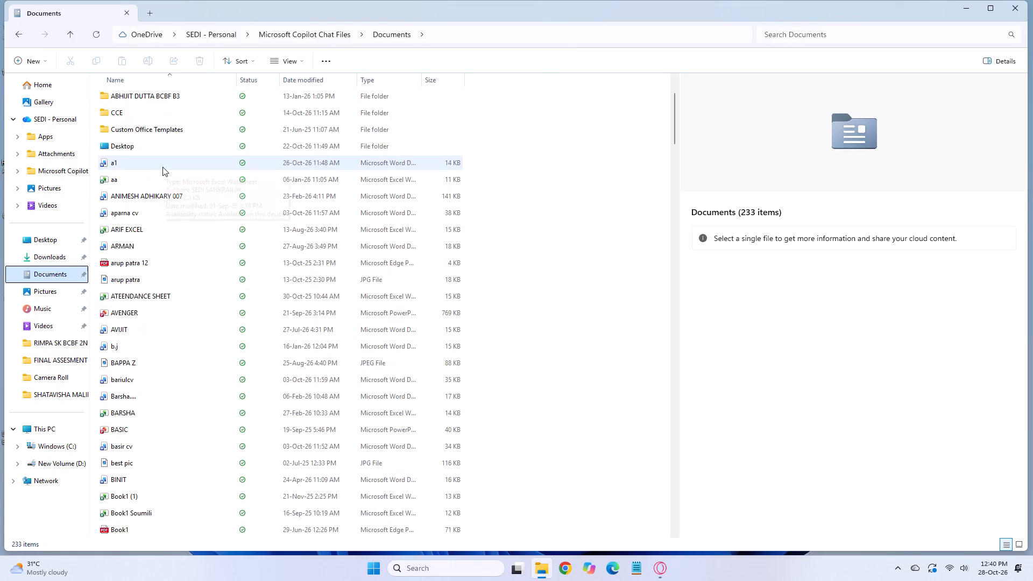
{"action": "scroll", "coordinate": [162, 167], "scroll_direction": "down", "scroll_amount": 15}
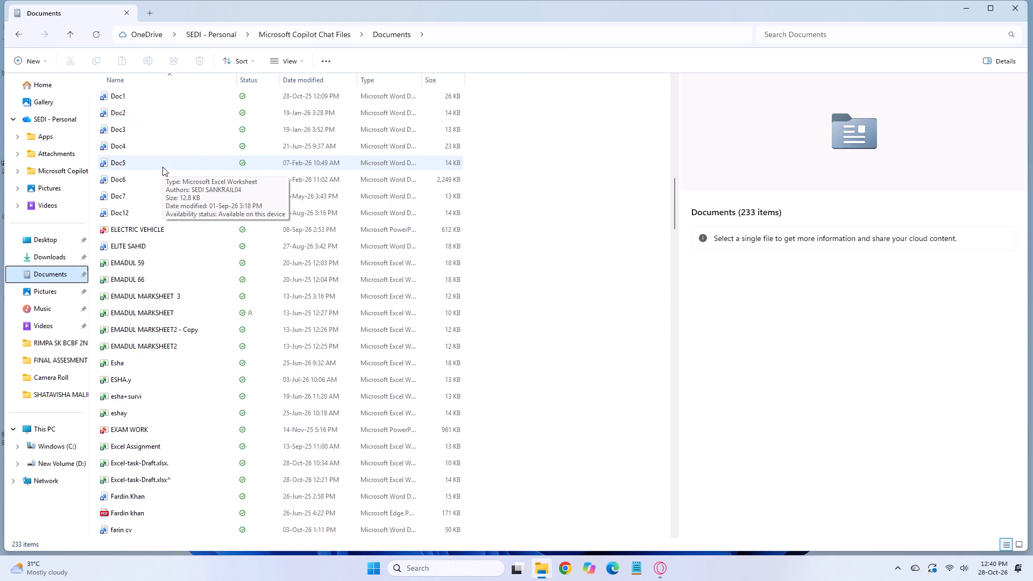
{"action": "scroll", "coordinate": [162, 167], "scroll_direction": "down", "scroll_amount": 5}
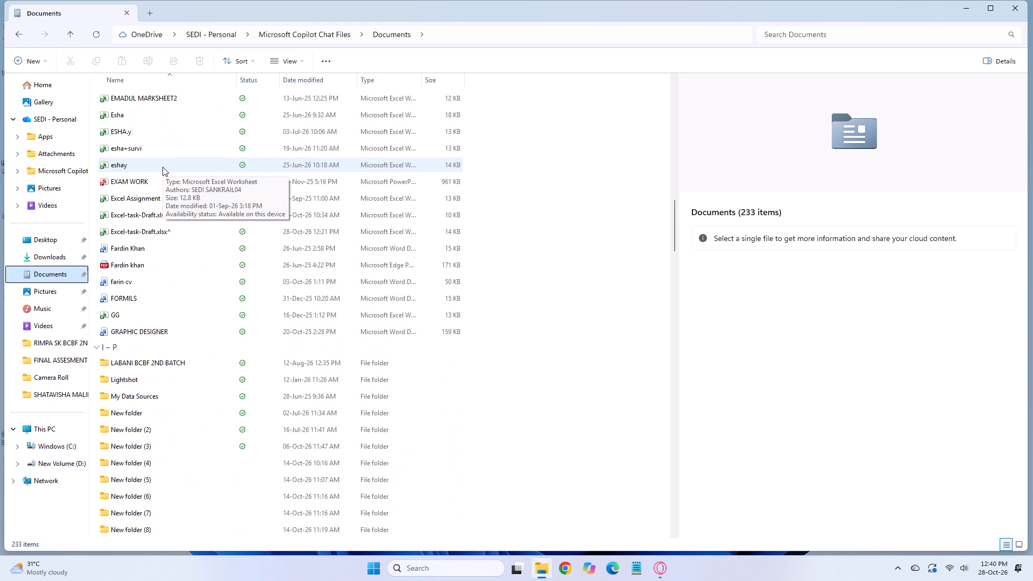
{"action": "scroll", "coordinate": [162, 167], "scroll_direction": "down", "scroll_amount": 12}
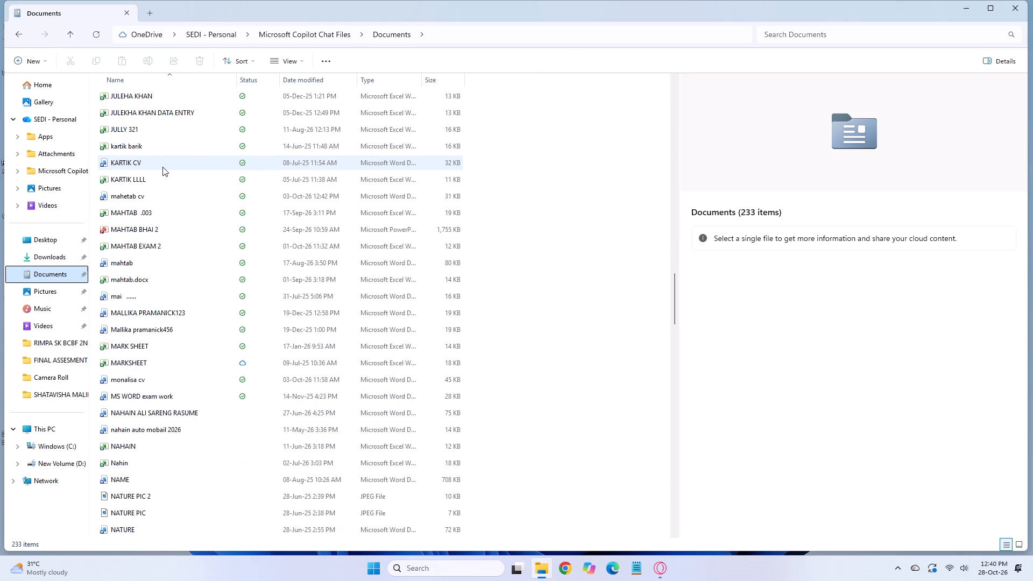
{"action": "scroll", "coordinate": [162, 167], "scroll_direction": "down", "scroll_amount": 1}
{"action": "scroll", "coordinate": [162, 167], "scroll_direction": "up", "scroll_amount": 1}
{"action": "scroll", "coordinate": [162, 167], "scroll_direction": "down", "scroll_amount": 2}
{"action": "scroll", "coordinate": [162, 167], "scroll_direction": "up", "scroll_amount": 18}
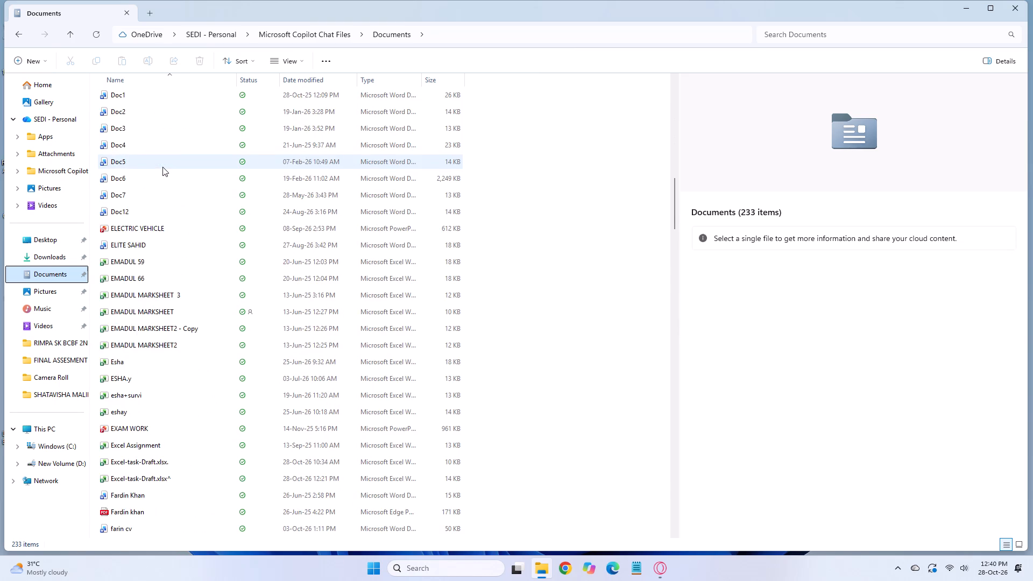
{"action": "scroll", "coordinate": [162, 167], "scroll_direction": "up", "scroll_amount": 17}
{"action": "scroll", "coordinate": [162, 167], "scroll_direction": "up", "scroll_amount": 4}
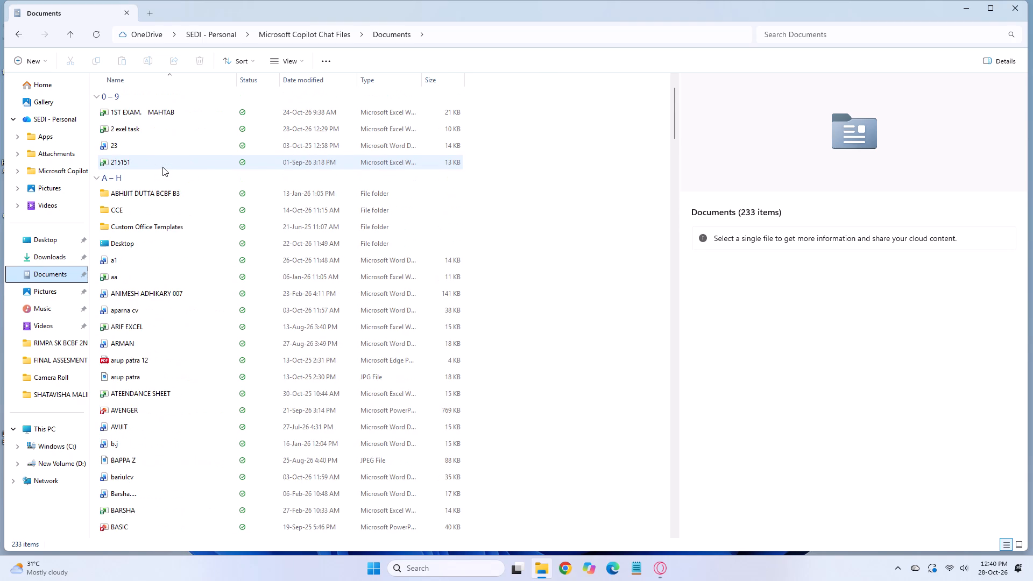
{"action": "scroll", "coordinate": [162, 167], "scroll_direction": "up", "scroll_amount": 5}
{"action": "scroll", "coordinate": [162, 167], "scroll_direction": "down", "scroll_amount": 6}
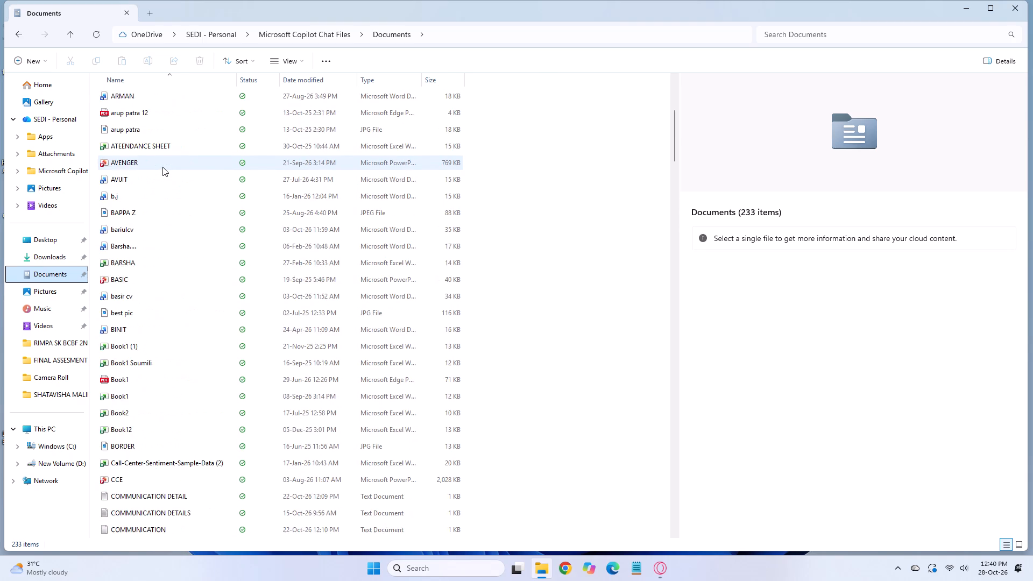
{"action": "scroll", "coordinate": [162, 167], "scroll_direction": "down", "scroll_amount": 8}
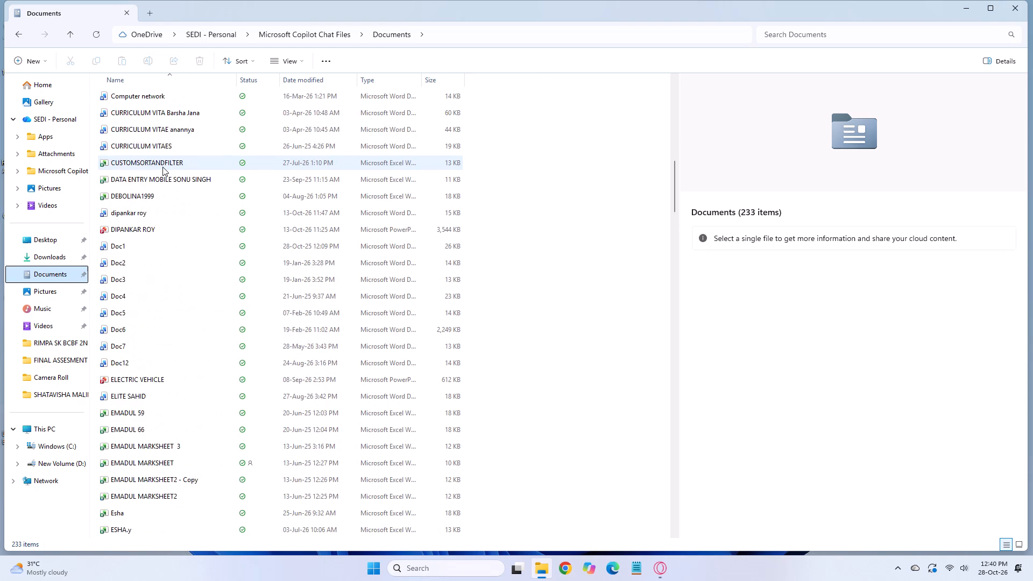
{"action": "scroll", "coordinate": [162, 167], "scroll_direction": "down", "scroll_amount": 6}
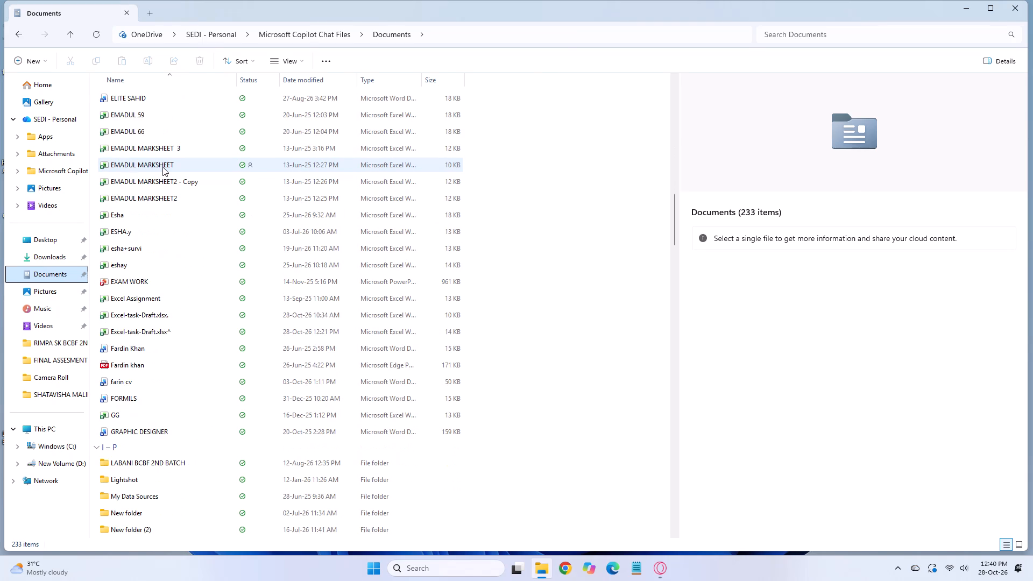
{"action": "scroll", "coordinate": [162, 167], "scroll_direction": "down", "scroll_amount": 2}
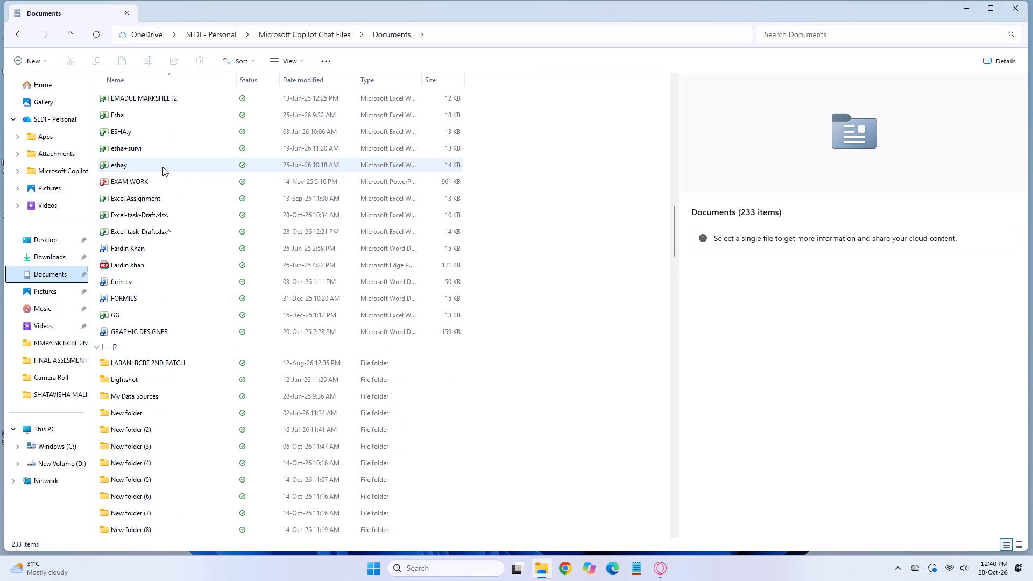
{"action": "scroll", "coordinate": [162, 167], "scroll_direction": "down", "scroll_amount": 6}
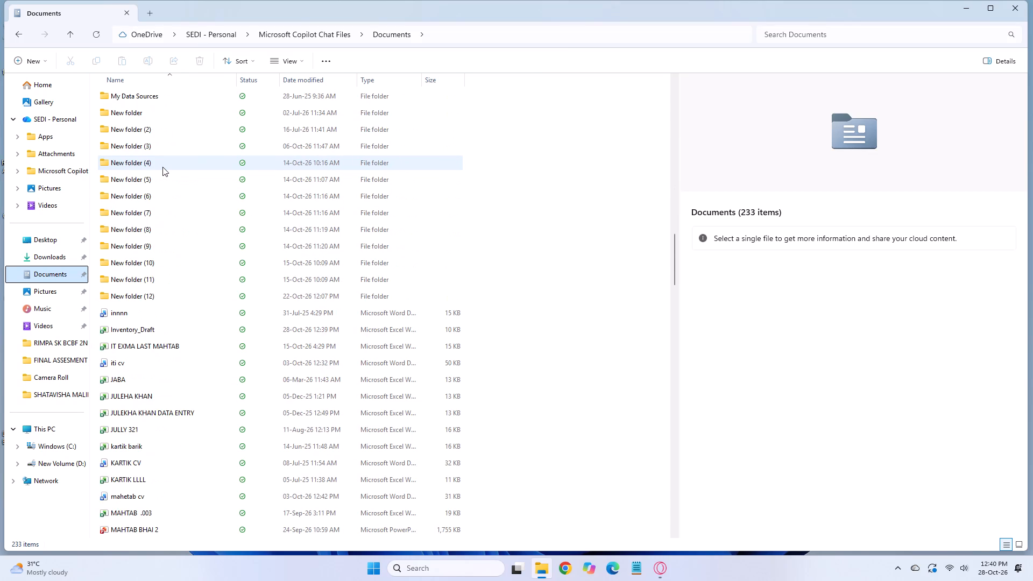
{"action": "scroll", "coordinate": [162, 167], "scroll_direction": "down", "scroll_amount": 6}
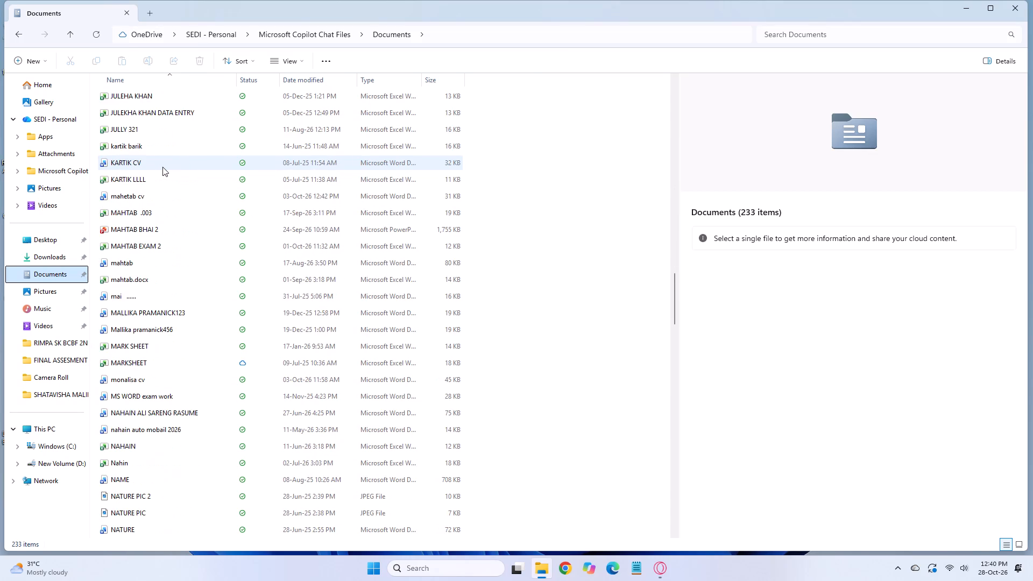
{"action": "scroll", "coordinate": [162, 167], "scroll_direction": "down", "scroll_amount": 12}
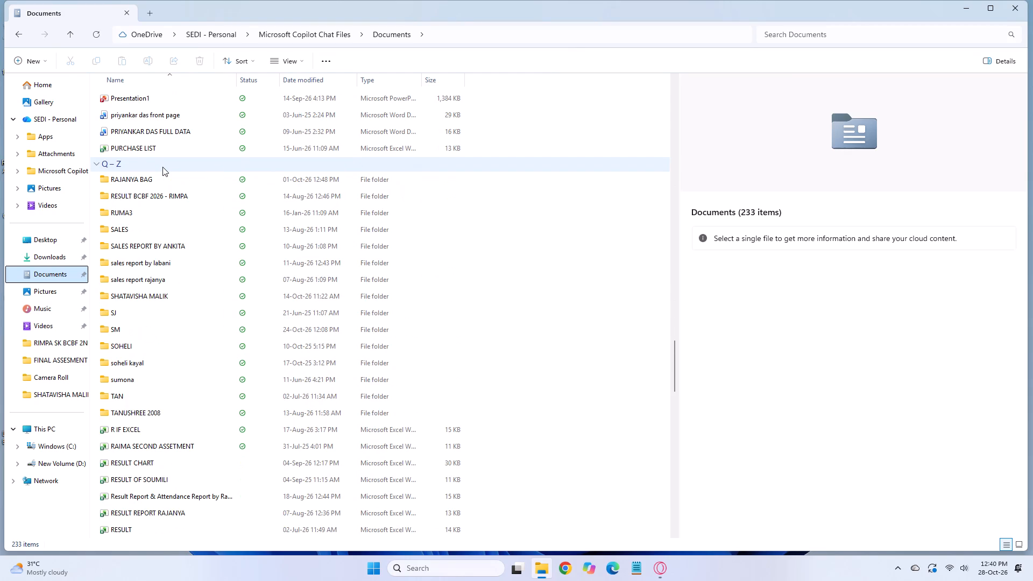
{"action": "scroll", "coordinate": [162, 167], "scroll_direction": "down", "scroll_amount": 17}
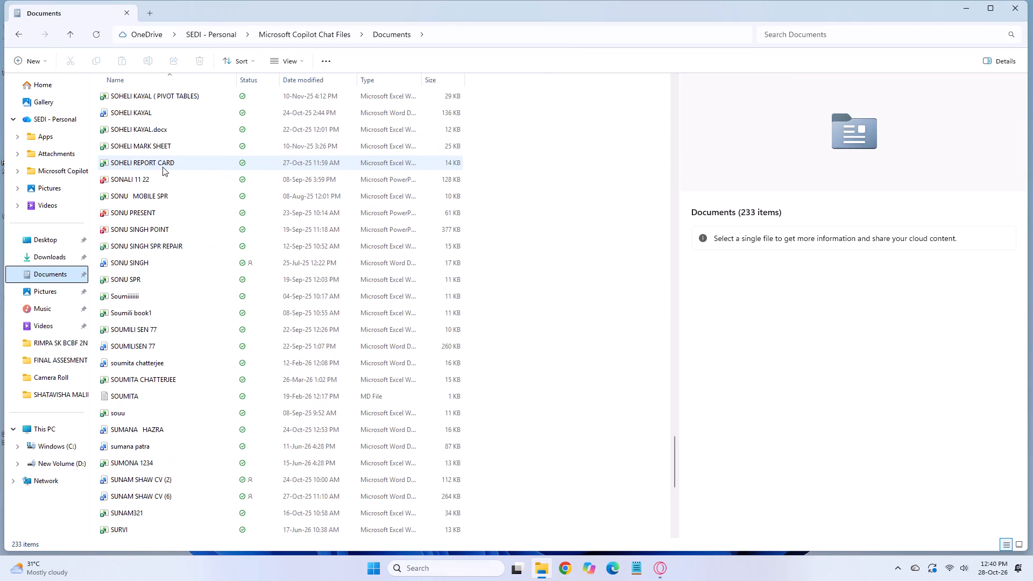
{"action": "scroll", "coordinate": [162, 167], "scroll_direction": "down", "scroll_amount": 16}
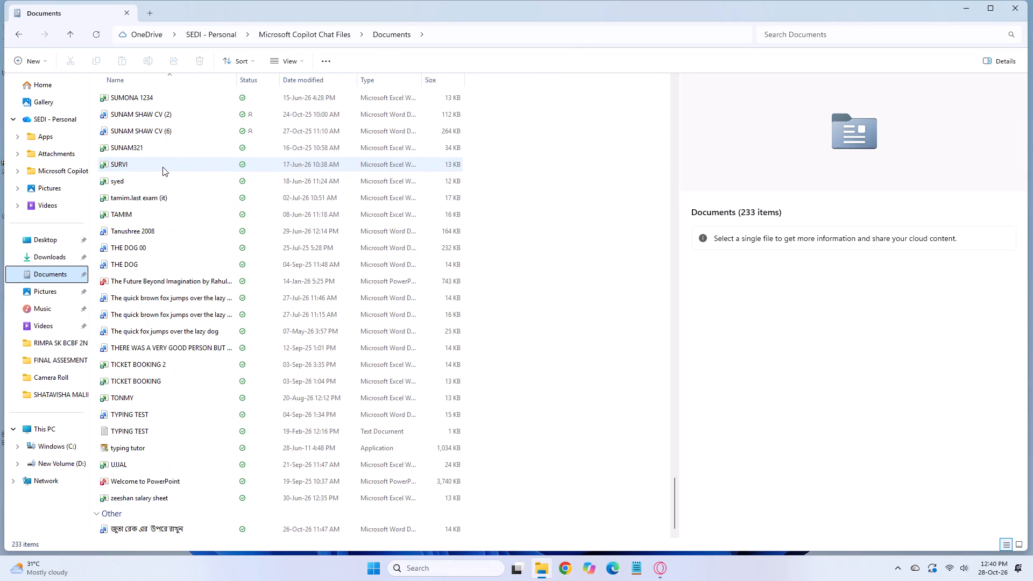
{"action": "scroll", "coordinate": [162, 167], "scroll_direction": "up", "scroll_amount": 8}
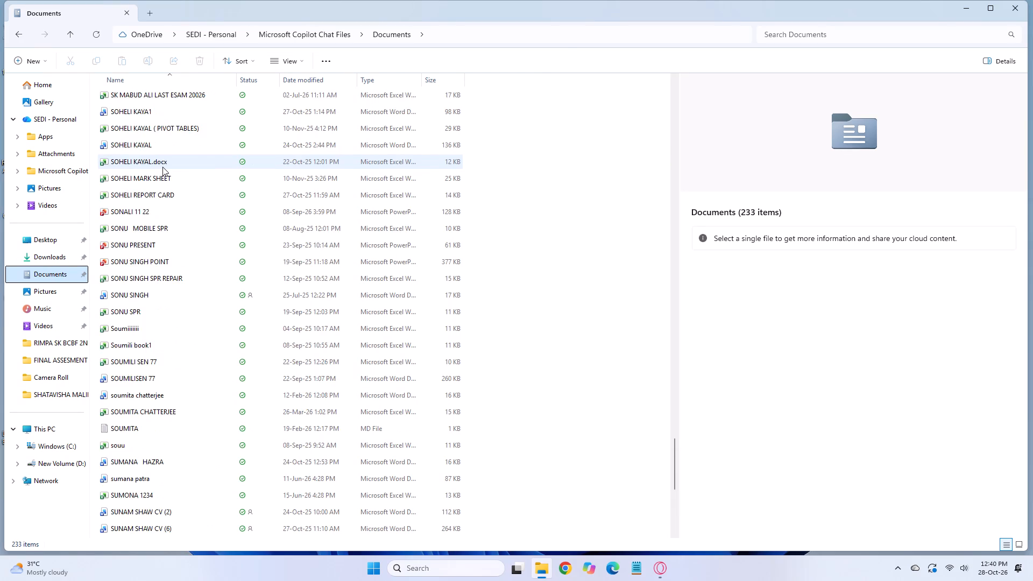
{"action": "scroll", "coordinate": [162, 167], "scroll_direction": "up", "scroll_amount": 20}
{"action": "scroll", "coordinate": [162, 167], "scroll_direction": "up", "scroll_amount": 11}
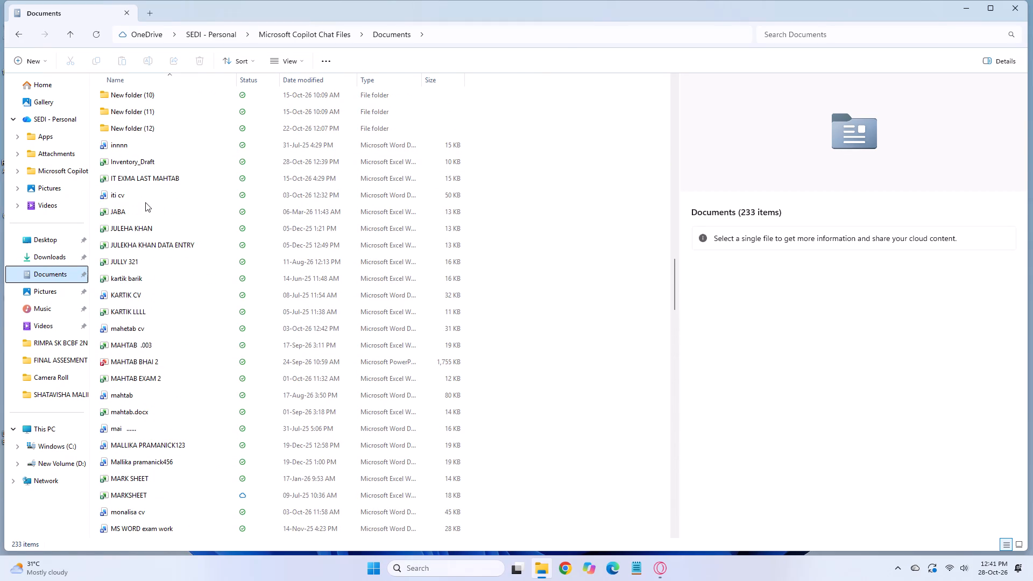
Go to the Downloads folder and open the Excel-task-Draft.xlsx^L workbook in Excel.
{"action": "left_click", "coordinate": [62, 254]}
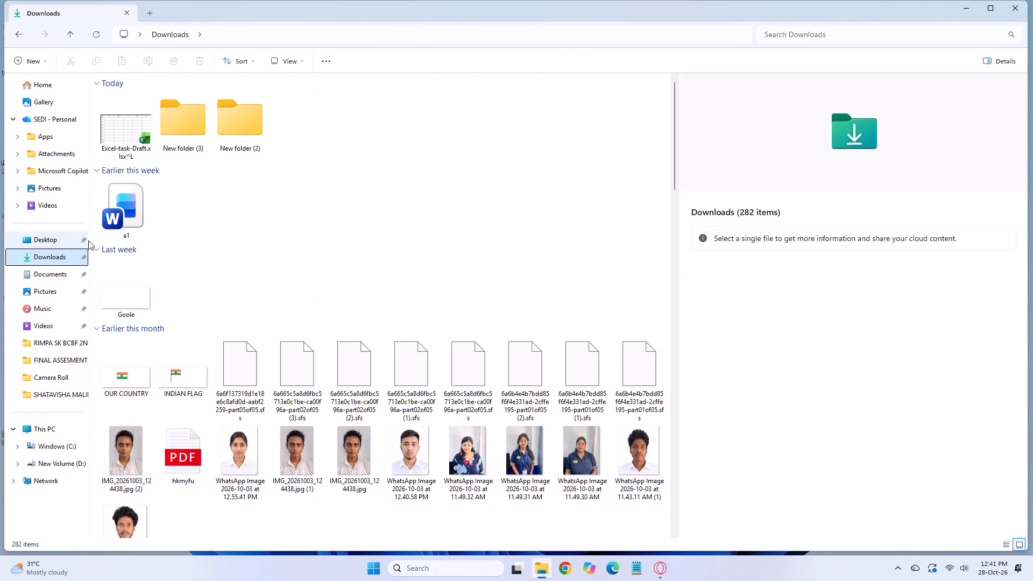
{"action": "left_click", "coordinate": [105, 143]}
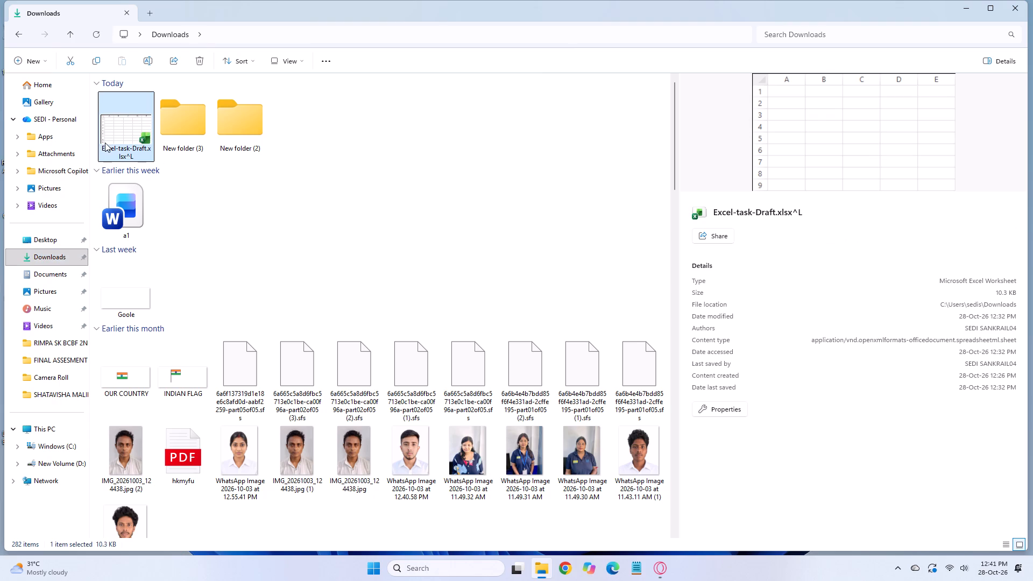
{"action": "right_click", "coordinate": [121, 144]}
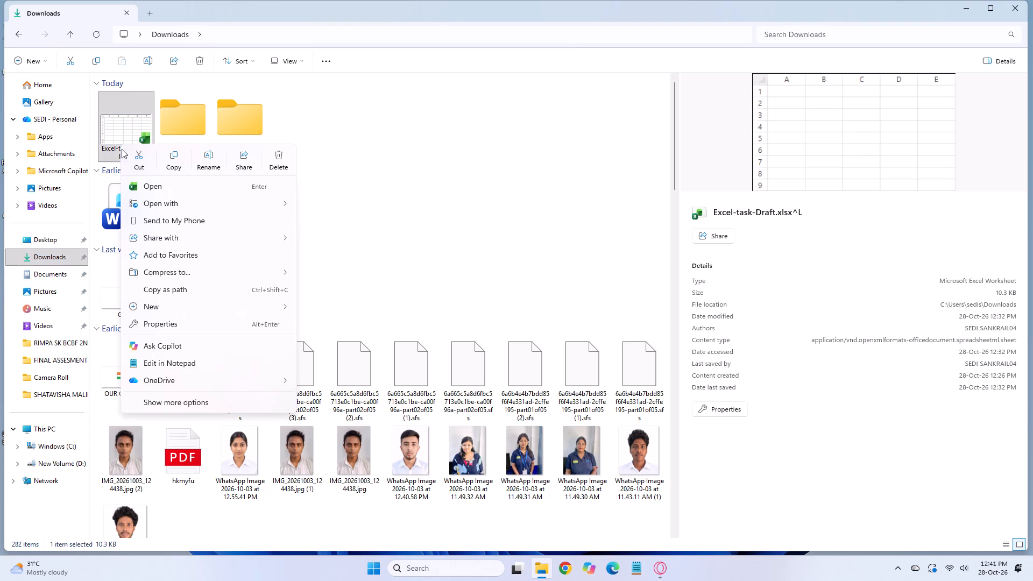
{"action": "left_click", "coordinate": [146, 188]}
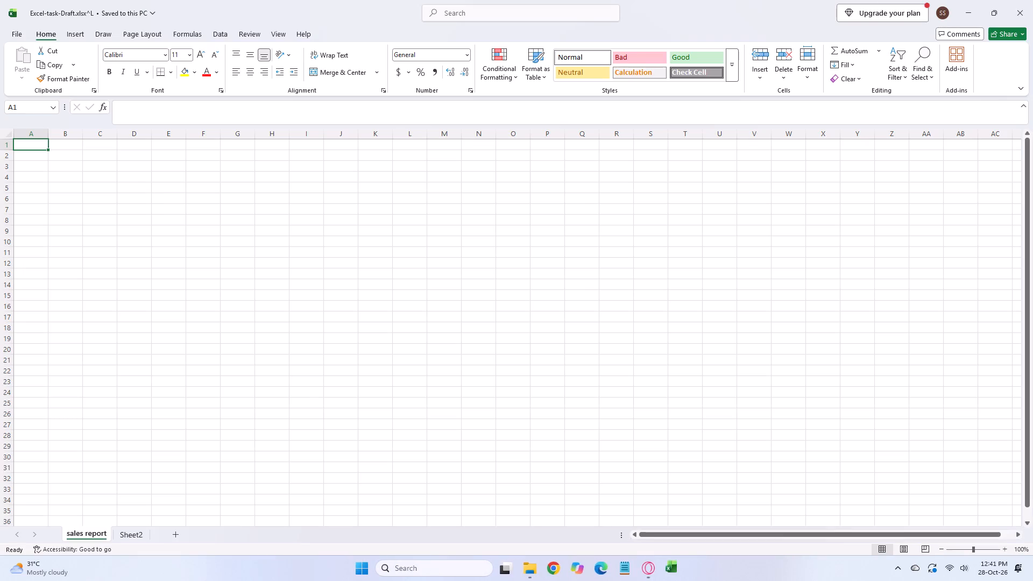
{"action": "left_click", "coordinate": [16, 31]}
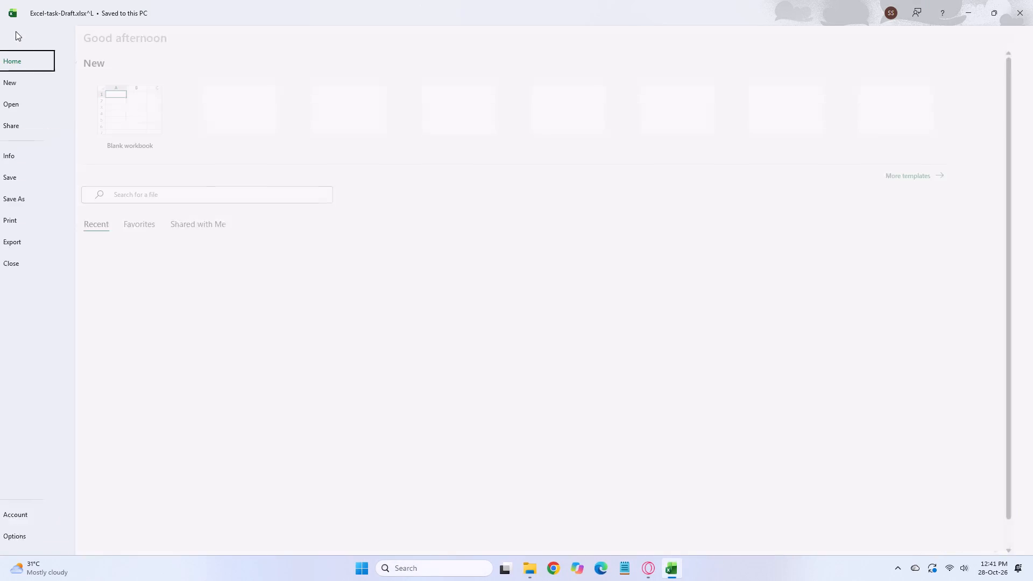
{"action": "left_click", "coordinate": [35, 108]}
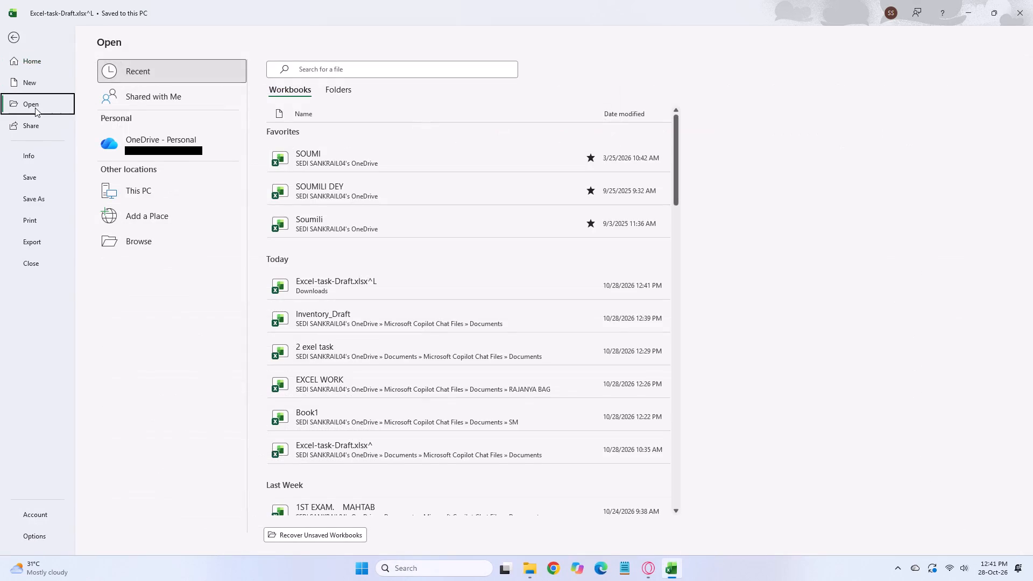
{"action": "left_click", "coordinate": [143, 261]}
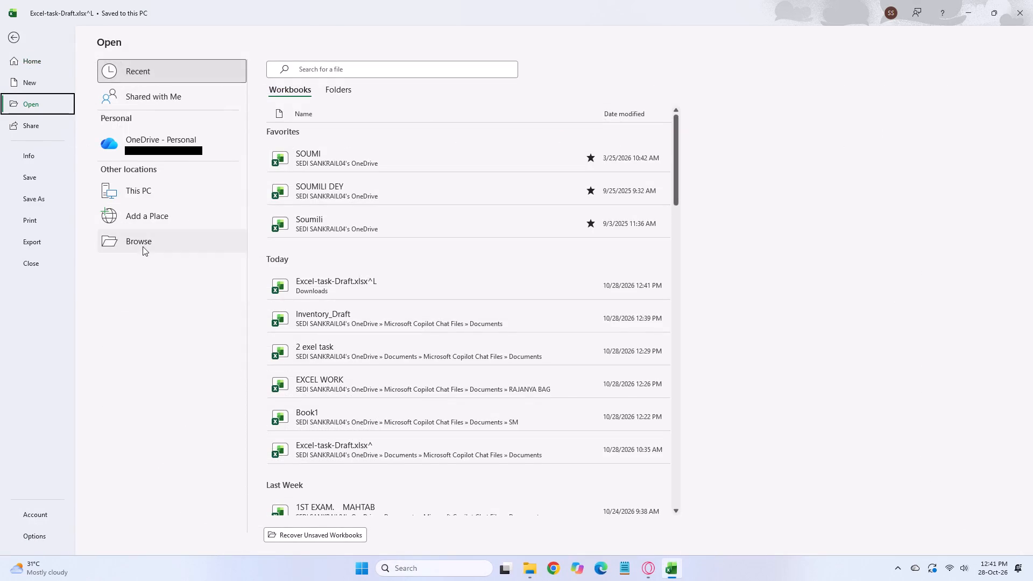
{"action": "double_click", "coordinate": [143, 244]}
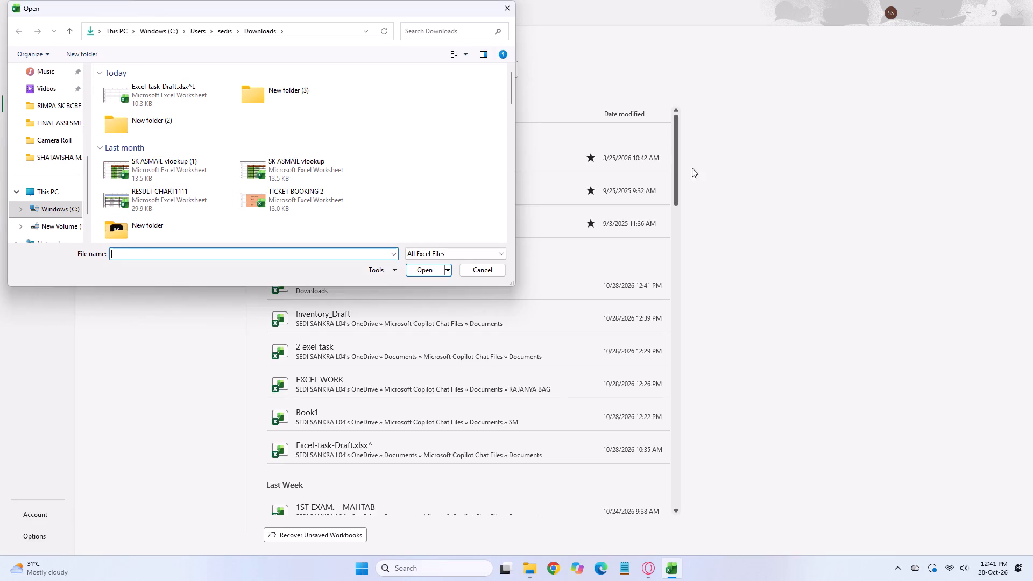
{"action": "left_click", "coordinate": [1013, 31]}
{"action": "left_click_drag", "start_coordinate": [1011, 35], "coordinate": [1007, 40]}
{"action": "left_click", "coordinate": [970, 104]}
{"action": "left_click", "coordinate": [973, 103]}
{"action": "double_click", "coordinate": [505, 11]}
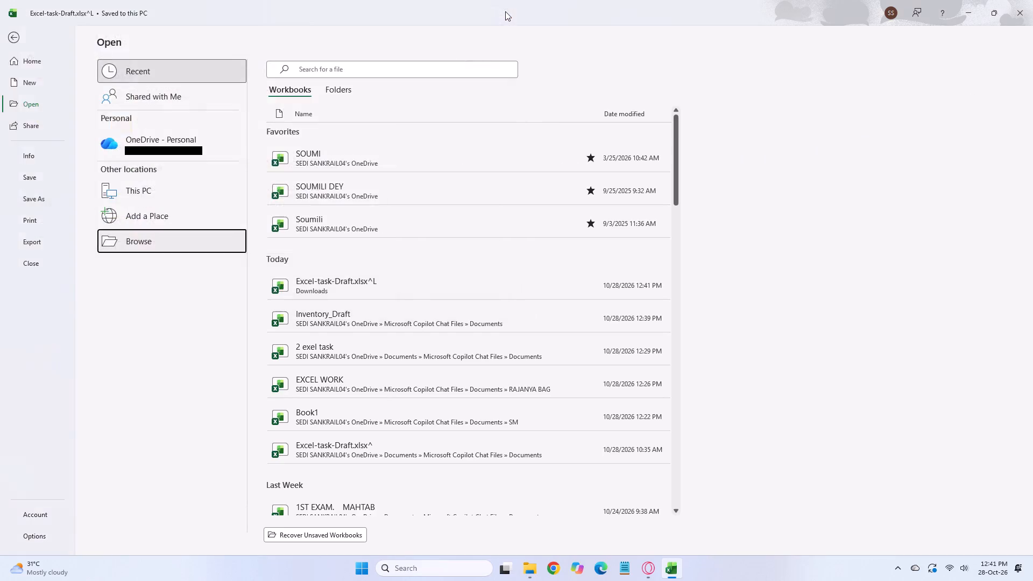
Browse the Documents folder for the Inventory_Draft workbook in the Open dialog, and dismiss the dialog without opening a file.
{"action": "left_click", "coordinate": [124, 247]}
{"action": "scroll", "coordinate": [54, 162], "scroll_direction": "down", "scroll_amount": 2}
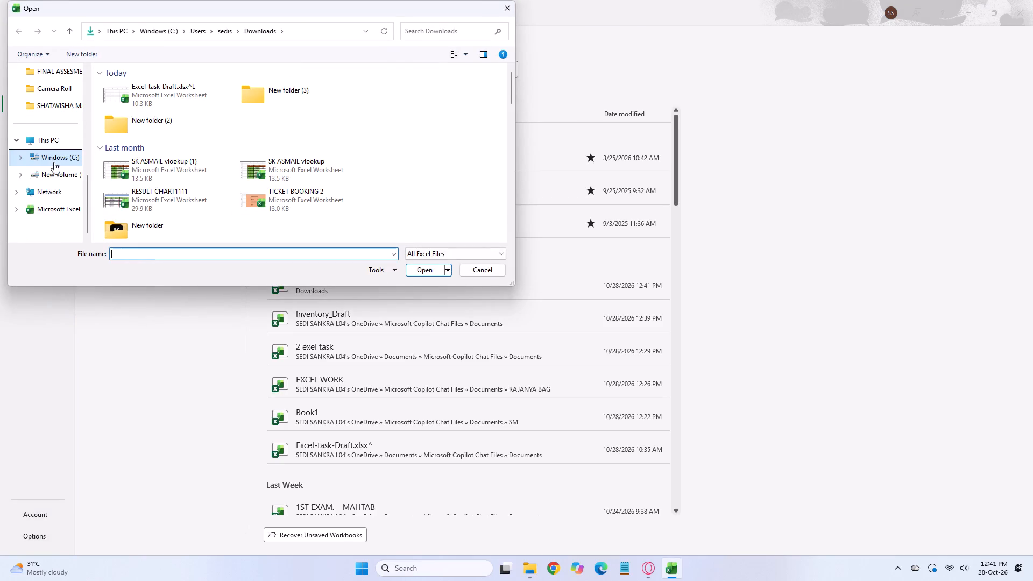
{"action": "scroll", "coordinate": [47, 192], "scroll_direction": "down", "scroll_amount": 4}
{"action": "scroll", "coordinate": [47, 190], "scroll_direction": "up", "scroll_amount": 4}
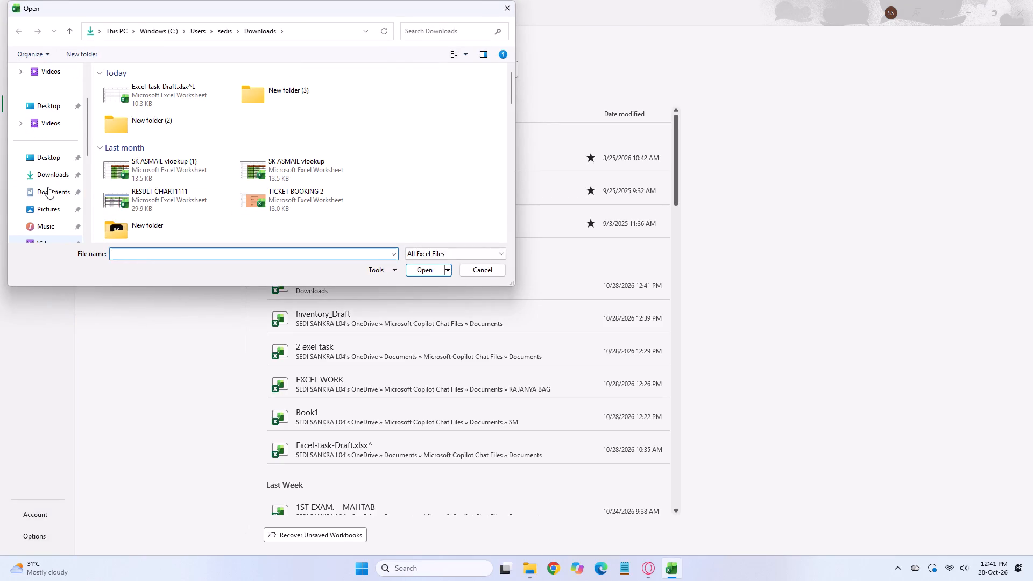
{"action": "left_click", "coordinate": [49, 190]}
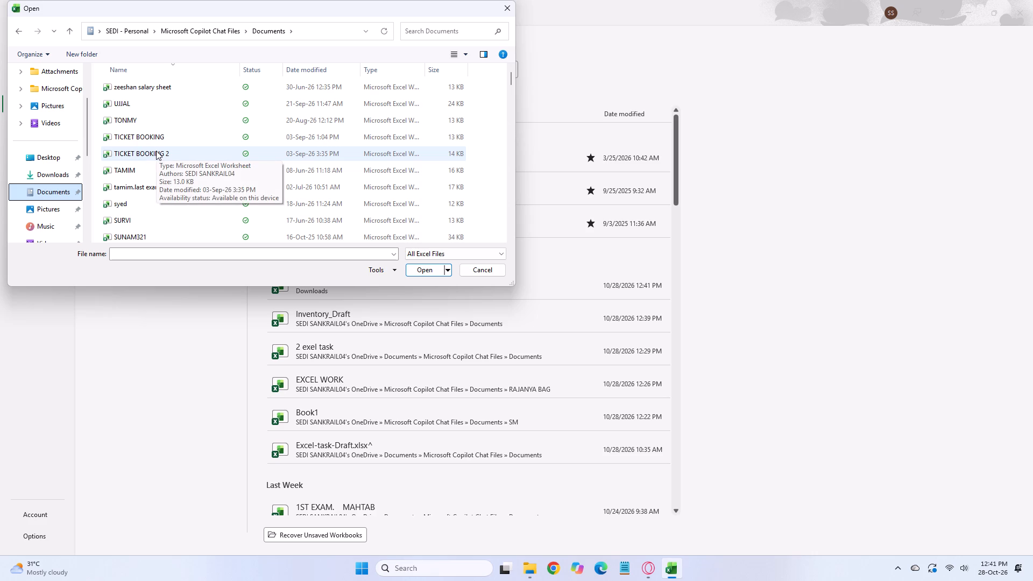
{"action": "scroll", "coordinate": [156, 151], "scroll_direction": "up", "scroll_amount": 3}
{"action": "scroll", "coordinate": [156, 151], "scroll_direction": "down", "scroll_amount": 2}
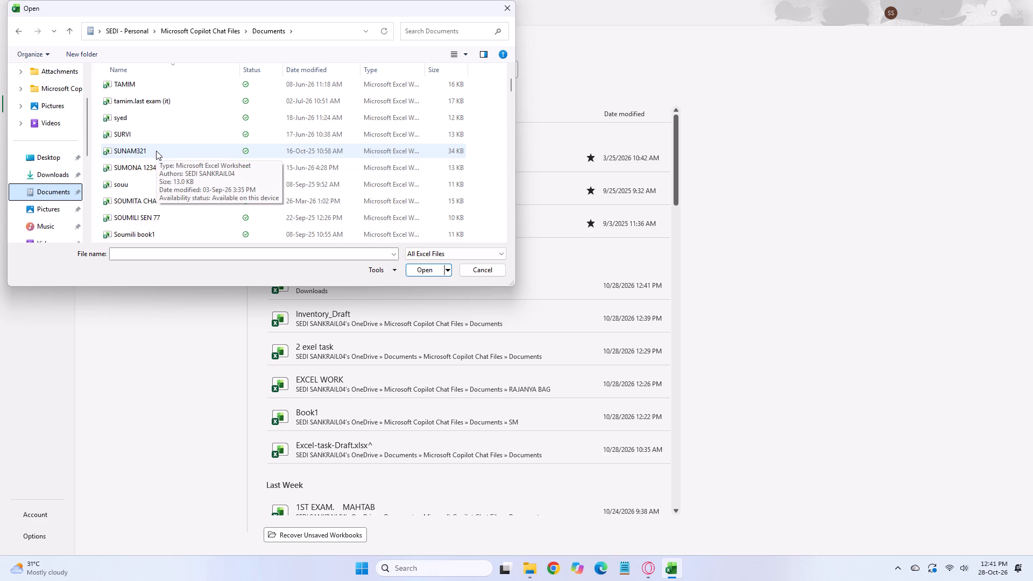
{"action": "scroll", "coordinate": [156, 151], "scroll_direction": "down", "scroll_amount": 10}
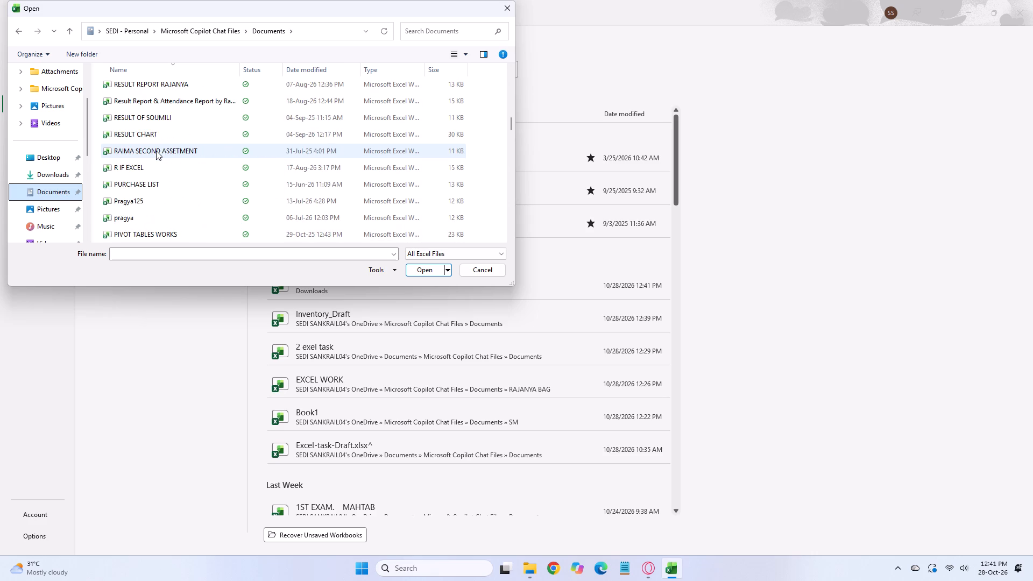
{"action": "scroll", "coordinate": [156, 151], "scroll_direction": "down", "scroll_amount": 19}
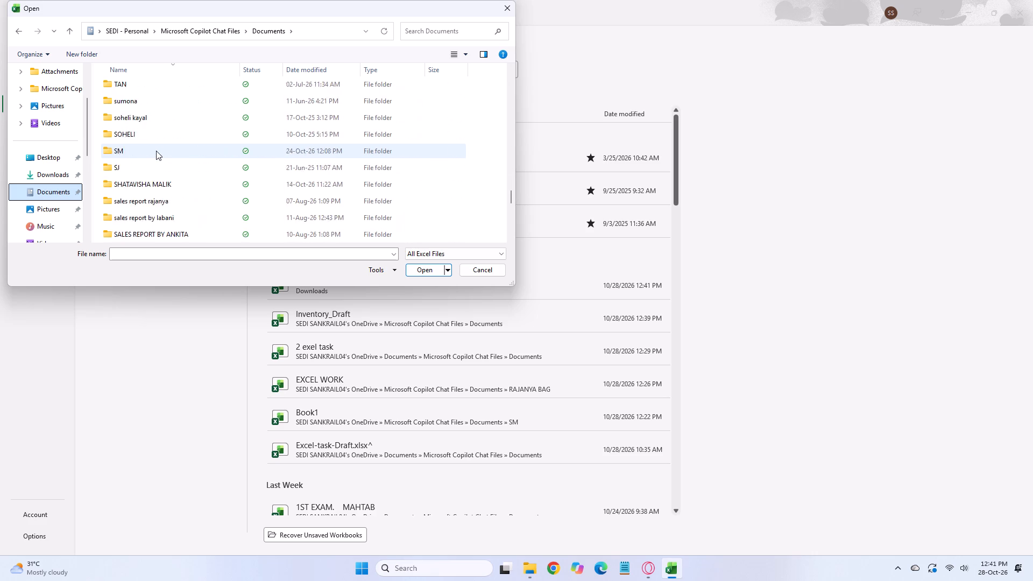
{"action": "scroll", "coordinate": [156, 151], "scroll_direction": "down", "scroll_amount": 7}
{"action": "scroll", "coordinate": [156, 151], "scroll_direction": "down", "scroll_amount": 14}
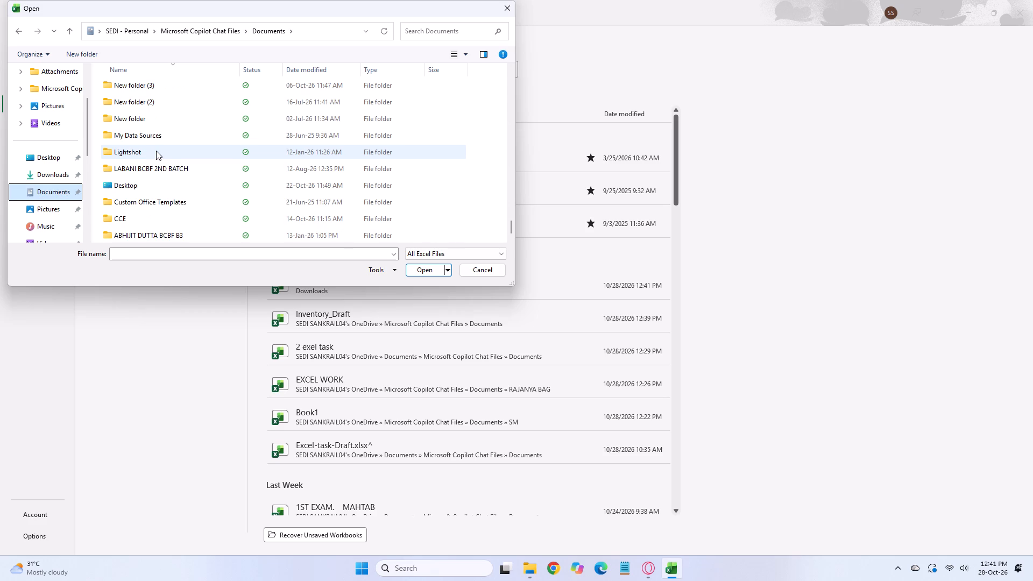
{"action": "scroll", "coordinate": [156, 151], "scroll_direction": "down", "scroll_amount": 10}
{"action": "scroll", "coordinate": [155, 159], "scroll_direction": "up", "scroll_amount": 14}
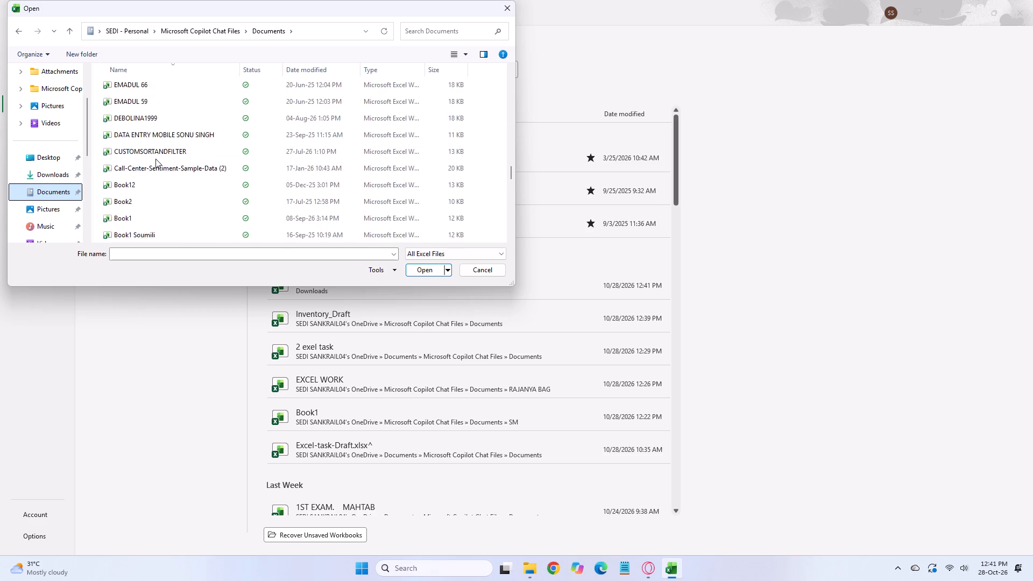
{"action": "scroll", "coordinate": [155, 159], "scroll_direction": "up", "scroll_amount": 16}
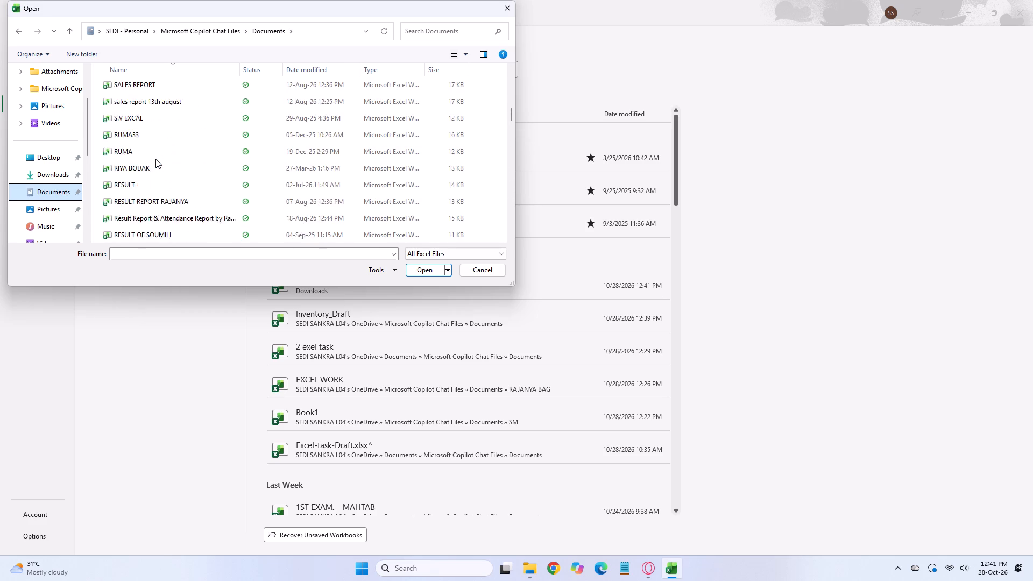
{"action": "scroll", "coordinate": [155, 159], "scroll_direction": "up", "scroll_amount": 19}
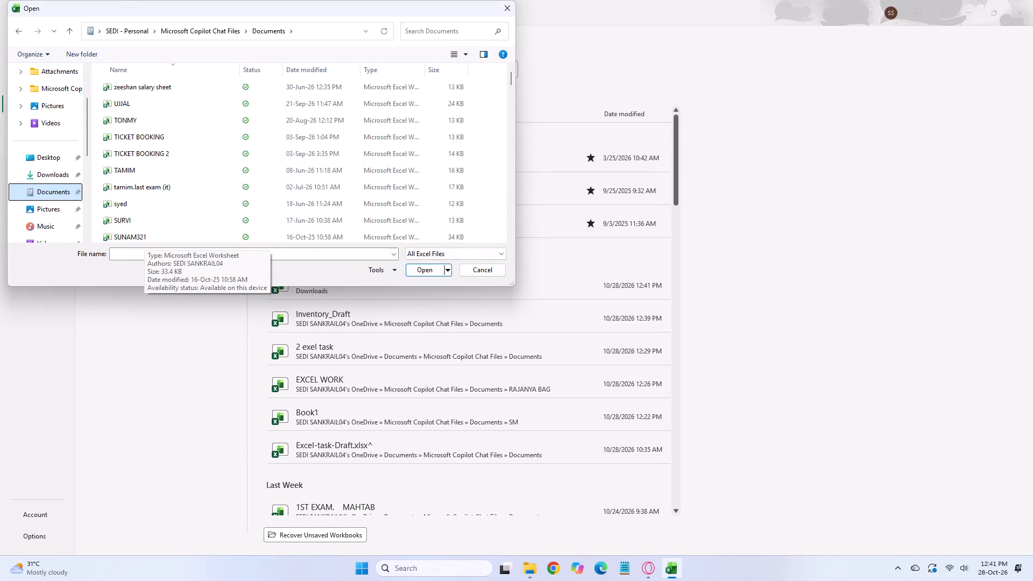
{"action": "left_click", "coordinate": [61, 190]}
{"action": "right_click", "coordinate": [61, 190]}
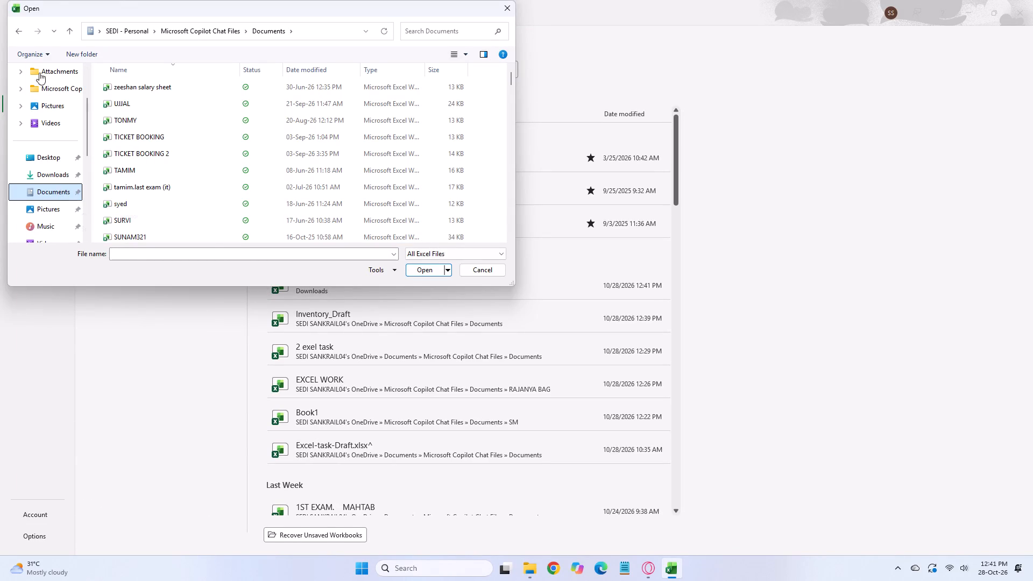
{"action": "left_click", "coordinate": [273, 154]}
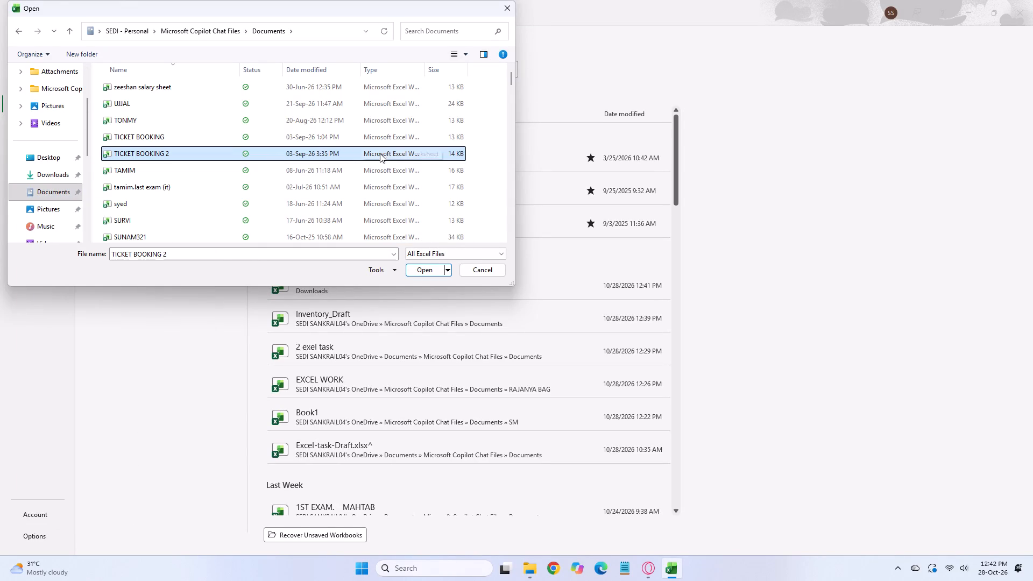
{"action": "left_click", "coordinate": [509, 5]}
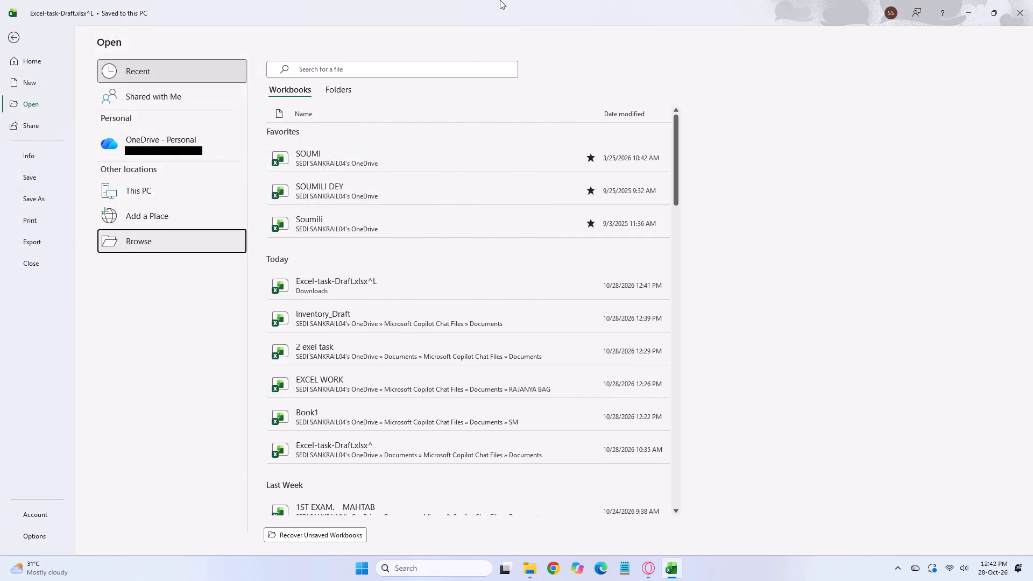
Save the Excel-task-Draft.xlsx^L workbook.
{"action": "left_click", "coordinate": [36, 185]}
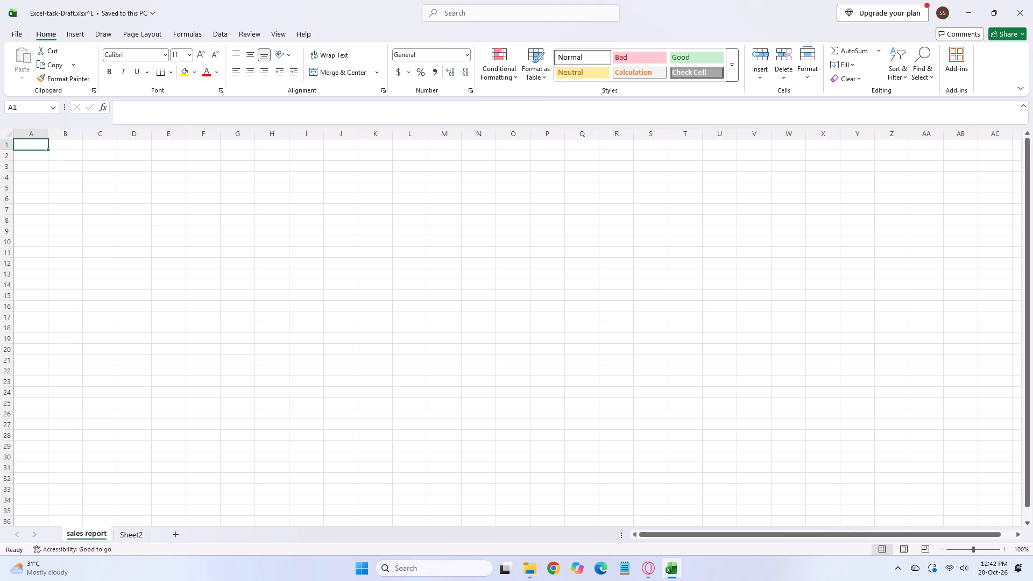
View the Sheet2 worksheet and return to the sales report worksheet.
{"action": "left_click", "coordinate": [98, 534]}
{"action": "left_click", "coordinate": [135, 534]}
{"action": "left_click", "coordinate": [90, 536]}
Create a new blank workbook.
{"action": "double_click", "coordinate": [18, 30]}
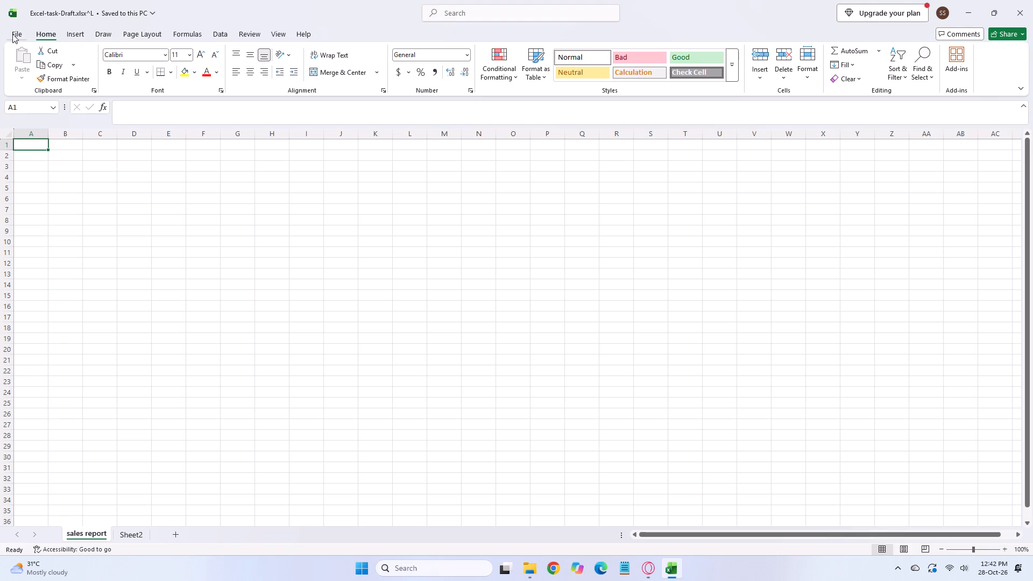
{"action": "left_click", "coordinate": [13, 34]}
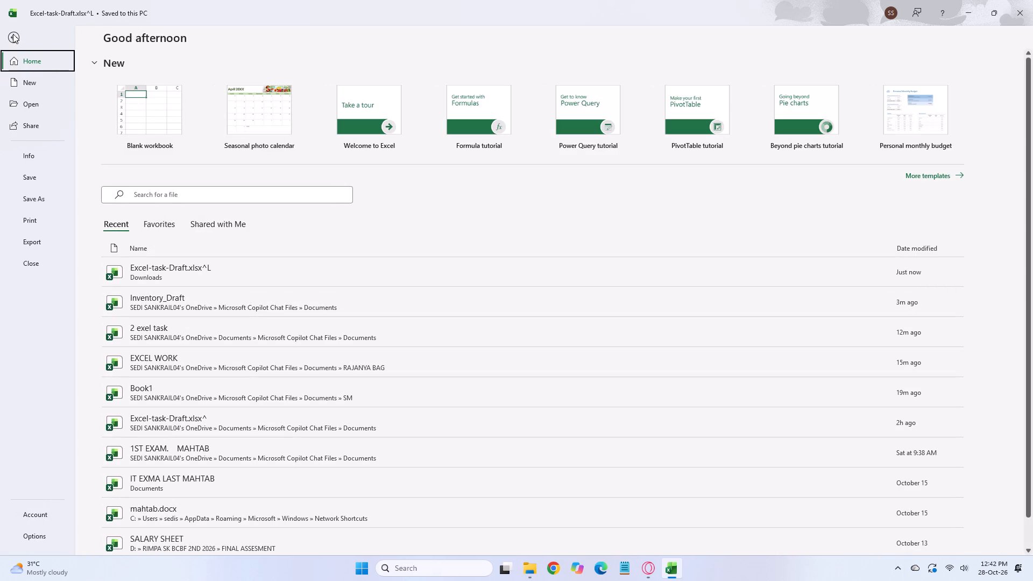
{"action": "left_click", "coordinate": [143, 104]}
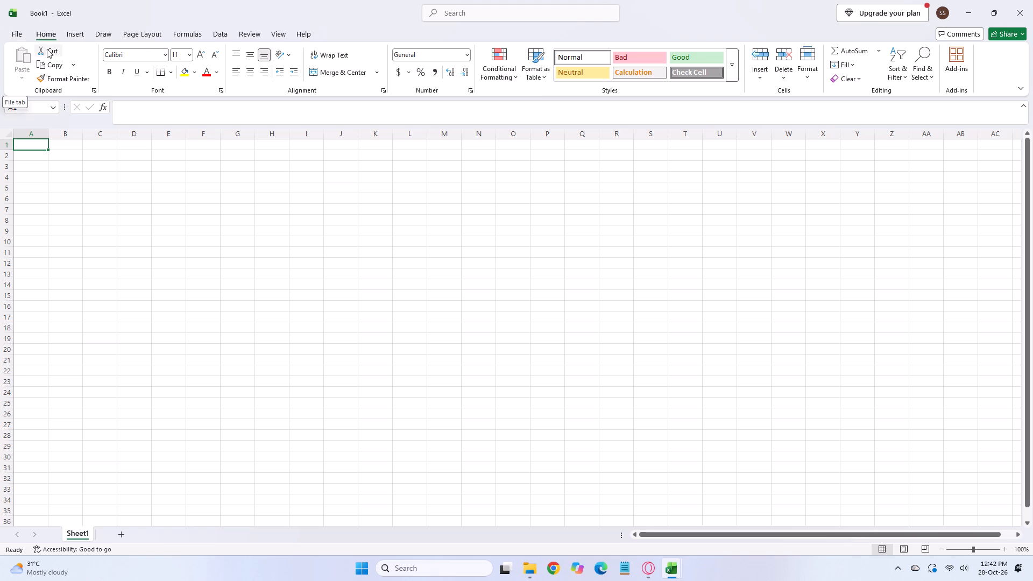
Open the Inventory_Draft workbook from Excel's recent files.
{"action": "double_click", "coordinate": [19, 30]}
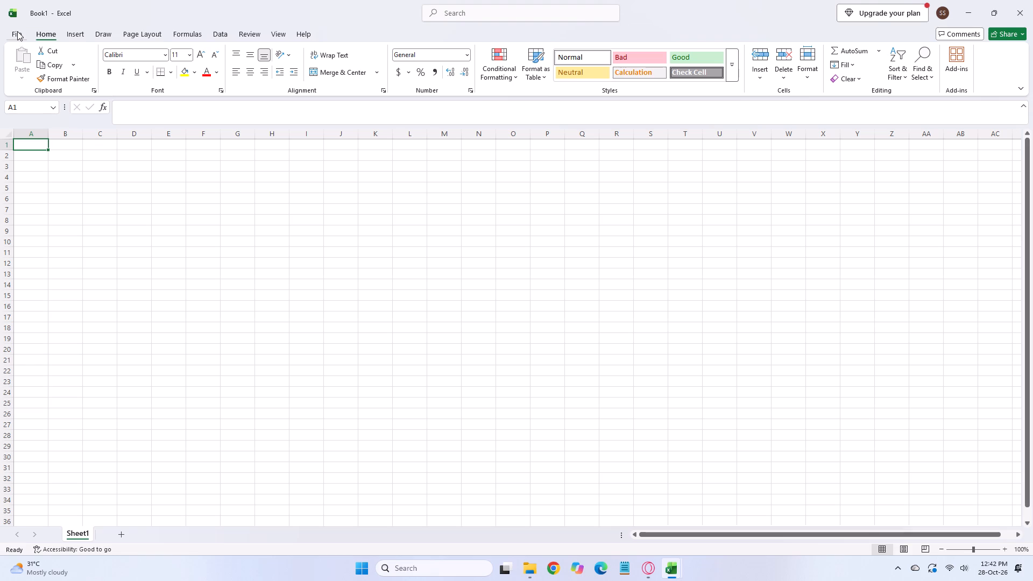
{"action": "left_click", "coordinate": [17, 31]}
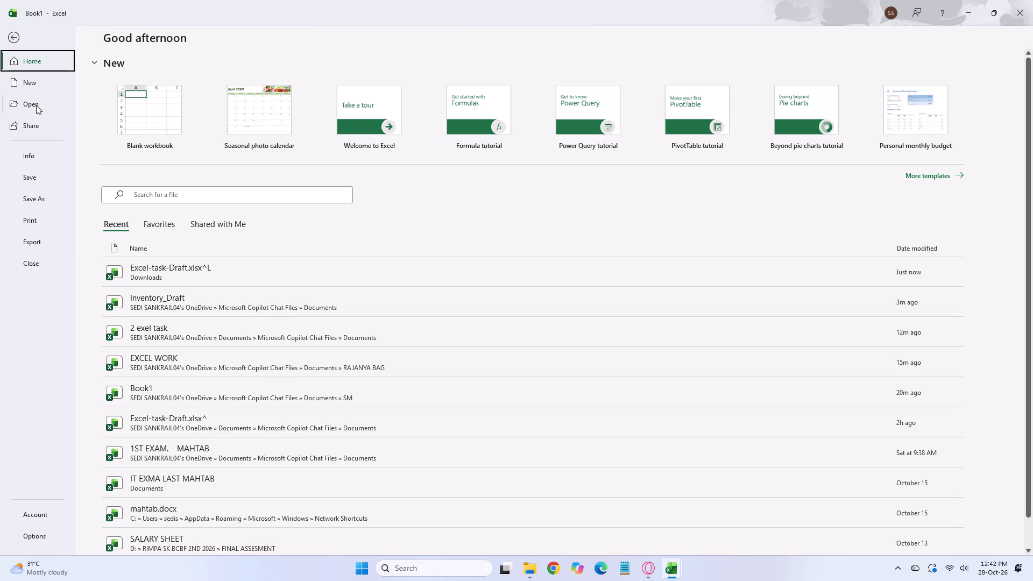
{"action": "double_click", "coordinate": [153, 306]}
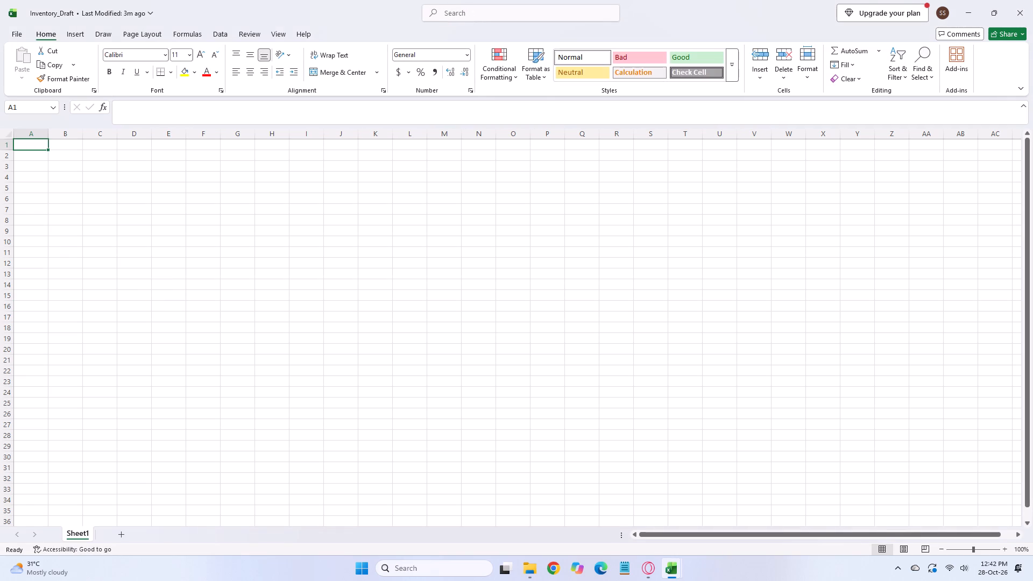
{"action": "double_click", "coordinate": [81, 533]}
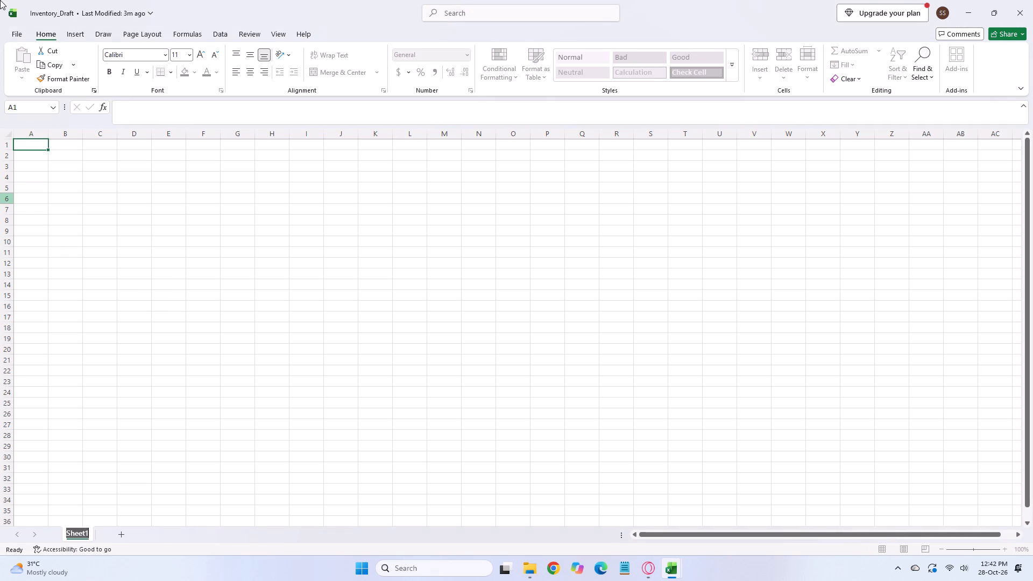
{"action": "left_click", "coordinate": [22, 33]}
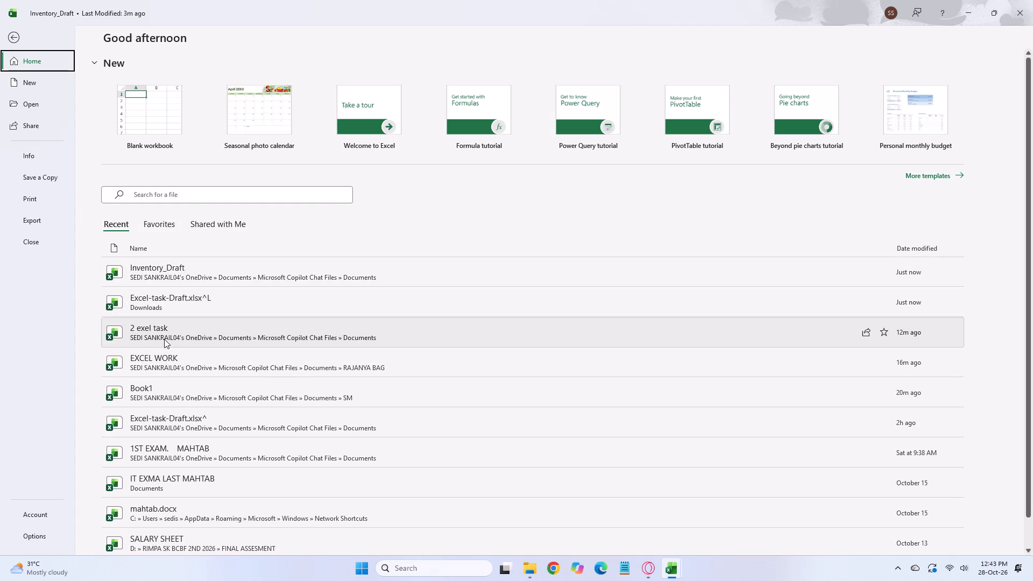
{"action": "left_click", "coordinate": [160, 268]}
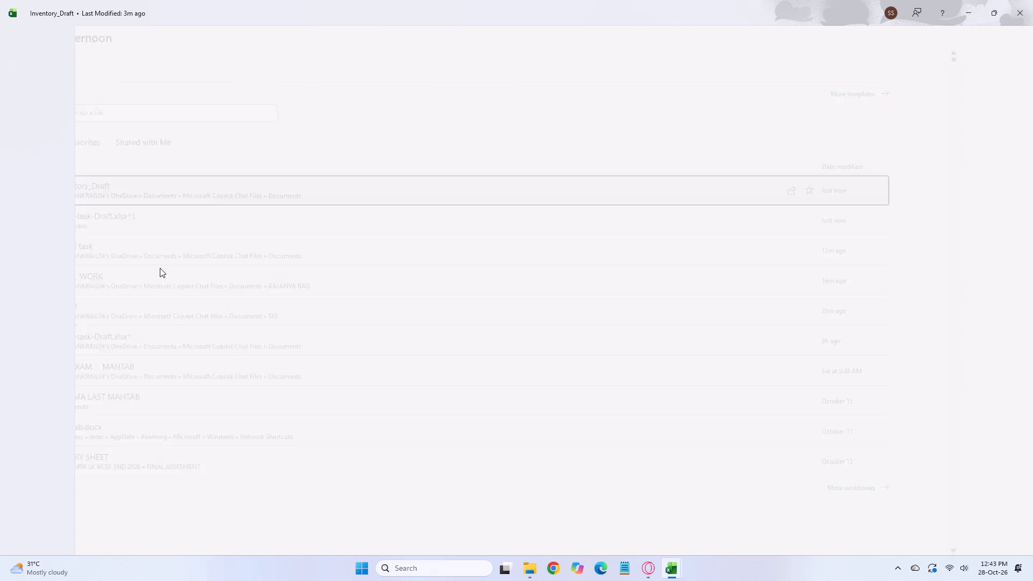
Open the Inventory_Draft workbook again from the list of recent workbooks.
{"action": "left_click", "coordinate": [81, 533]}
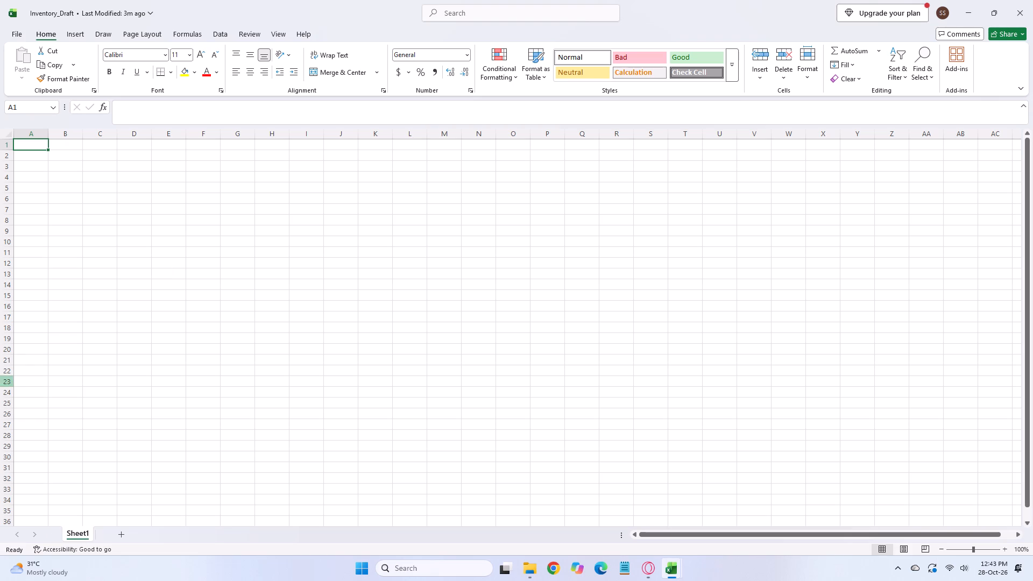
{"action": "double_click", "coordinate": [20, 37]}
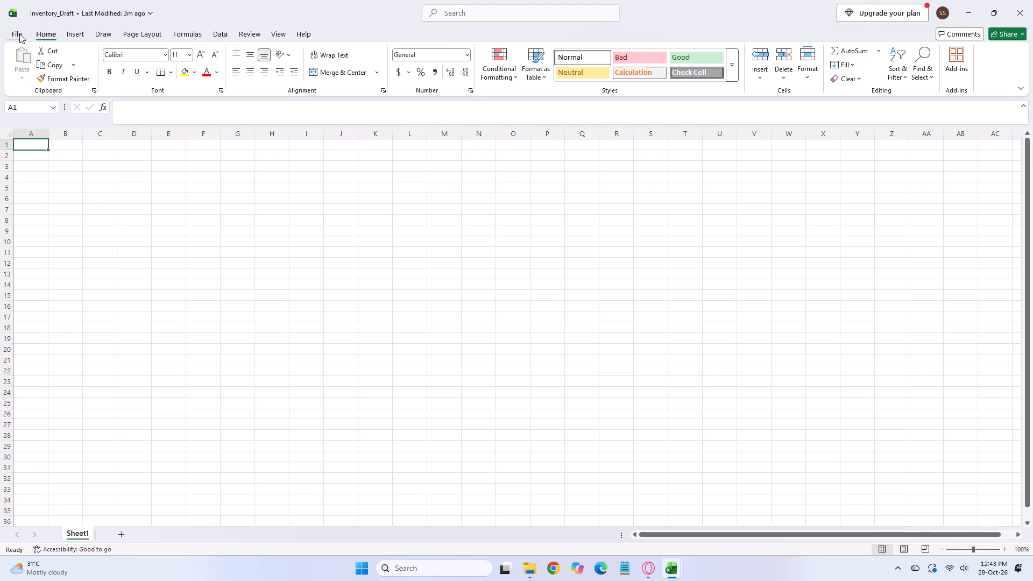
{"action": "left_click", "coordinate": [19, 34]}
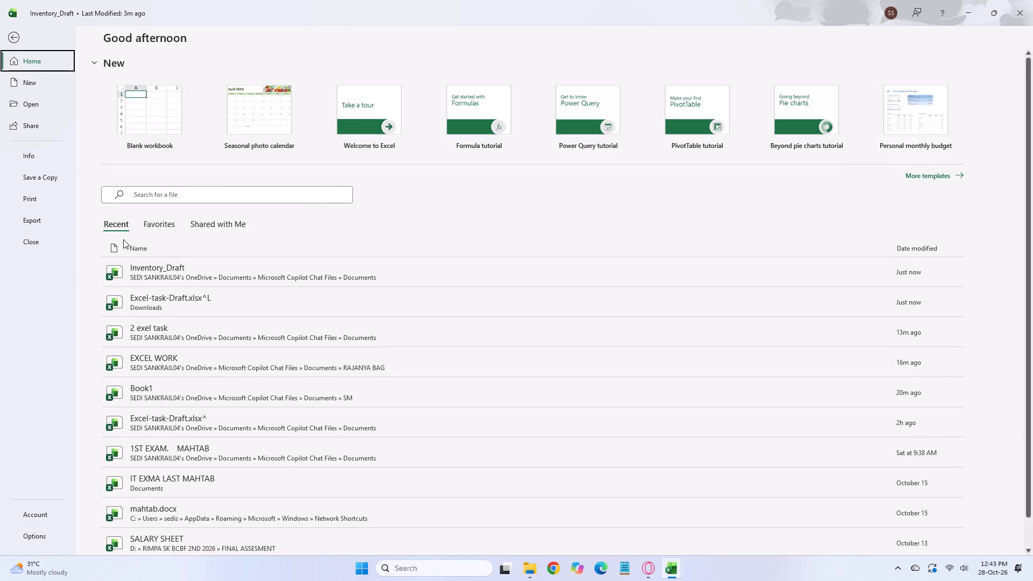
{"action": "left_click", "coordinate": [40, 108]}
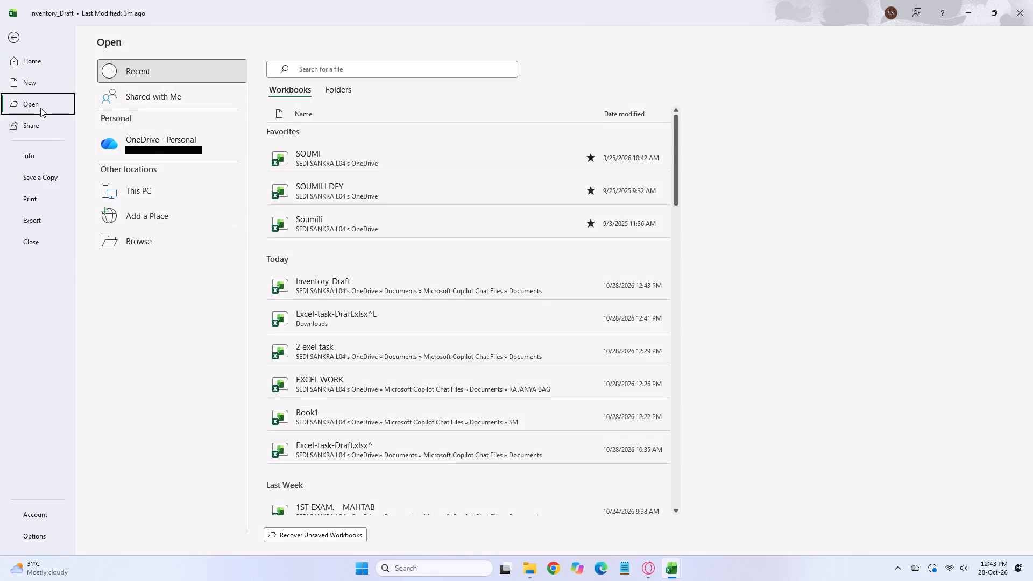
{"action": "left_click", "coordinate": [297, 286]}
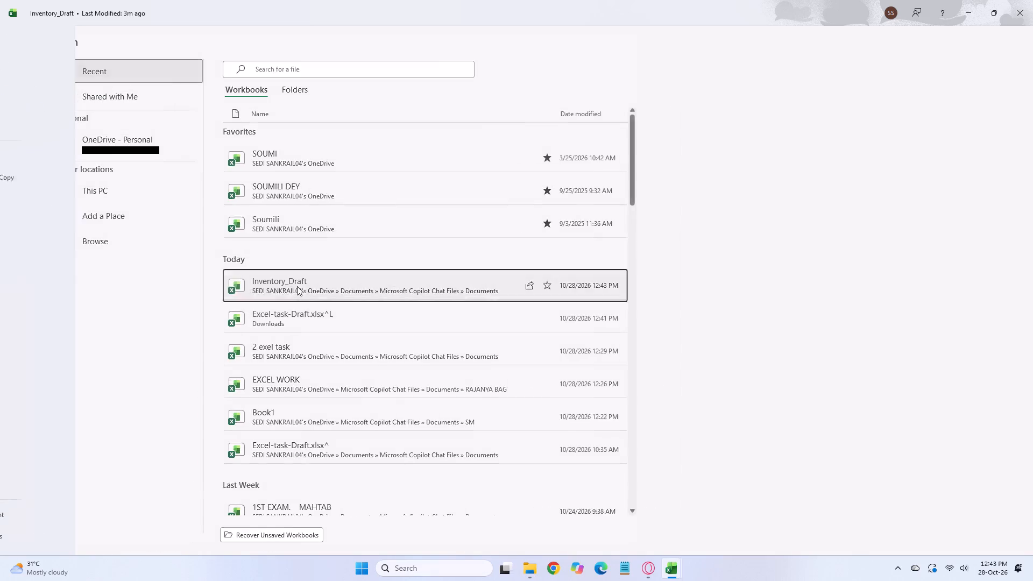
Rename the Sheet1 worksheet as "stock register".
{"action": "left_click", "coordinate": [80, 528]}
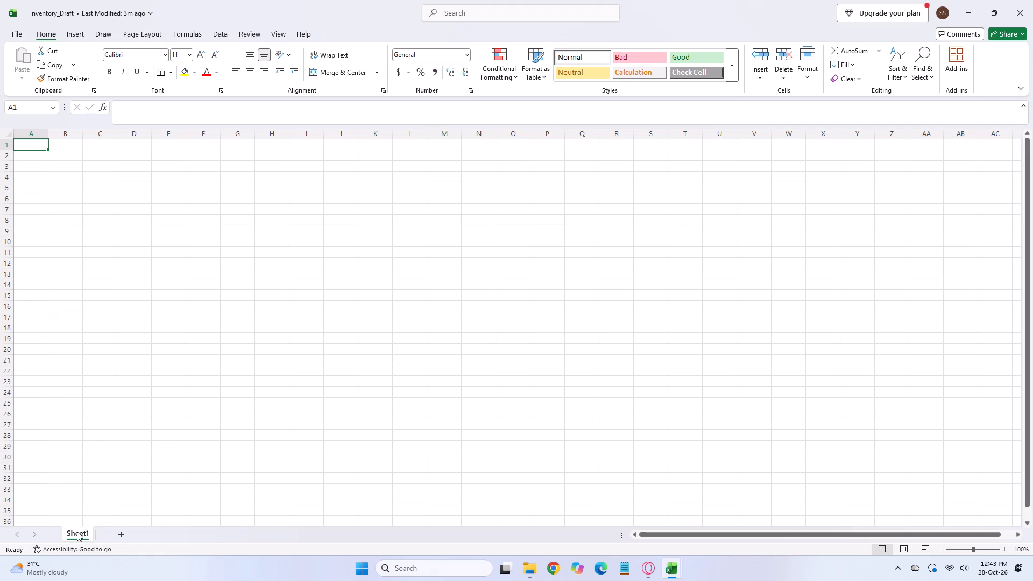
{"action": "left_click", "coordinate": [77, 532]}
{"action": "right_click", "coordinate": [77, 533]}
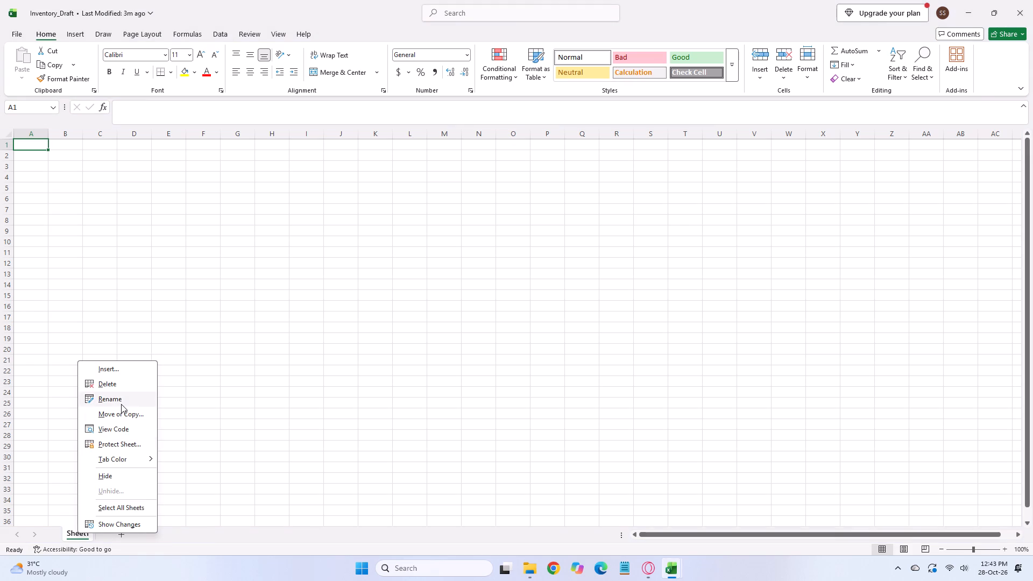
{"action": "left_click", "coordinate": [121, 404]}
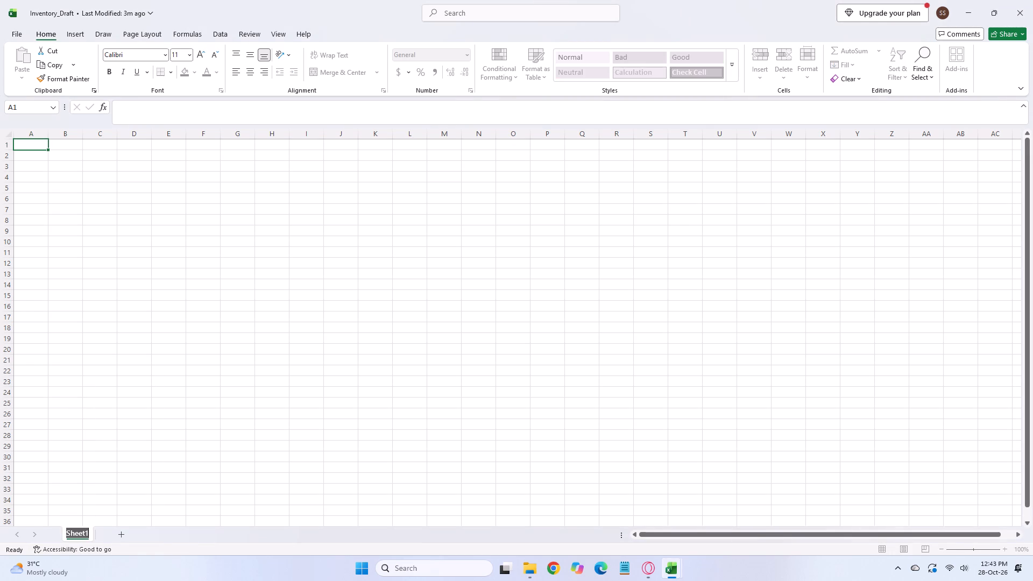
{"action": "double_click", "coordinate": [73, 534]}
{"action": "key", "text": "s"}
{"action": "type", "text": "tock"}
{"action": "key", "text": "space"}
{"action": "type", "text": "register"}
Add a new worksheet after stock register and name it "sales summary".
{"action": "double_click", "coordinate": [146, 534]}
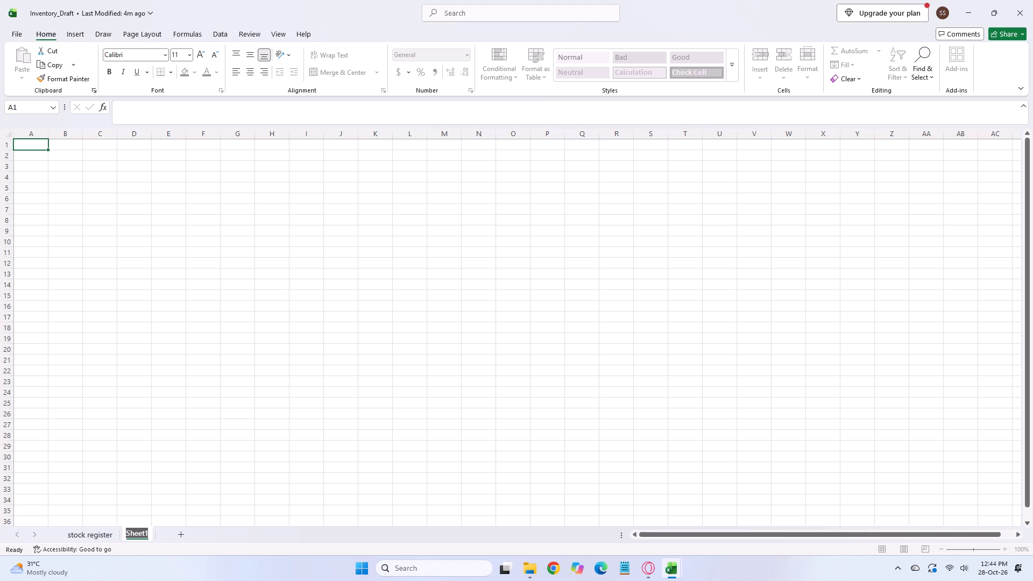
{"action": "right_click", "coordinate": [140, 534]}
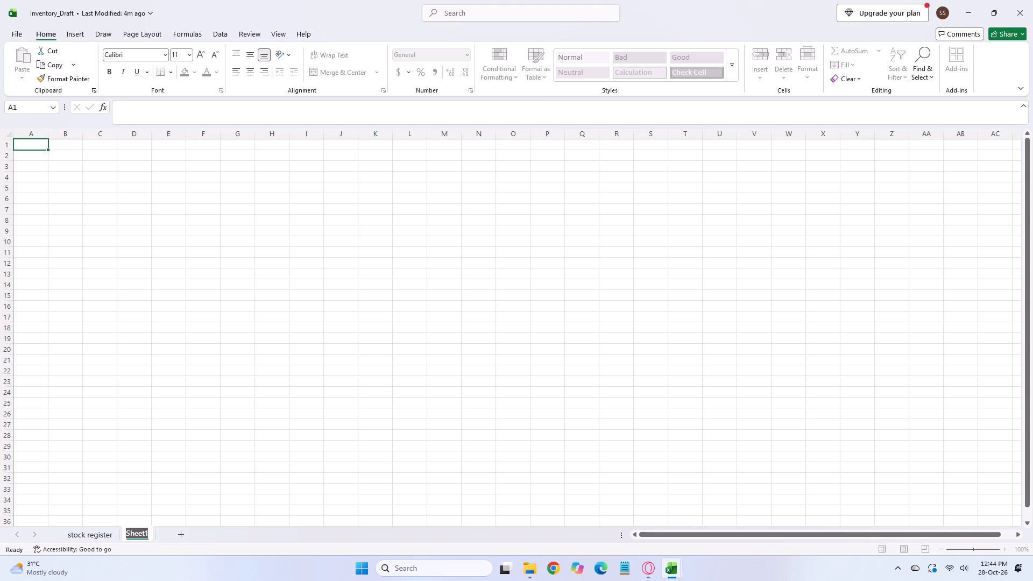
{"action": "right_click", "coordinate": [140, 534]}
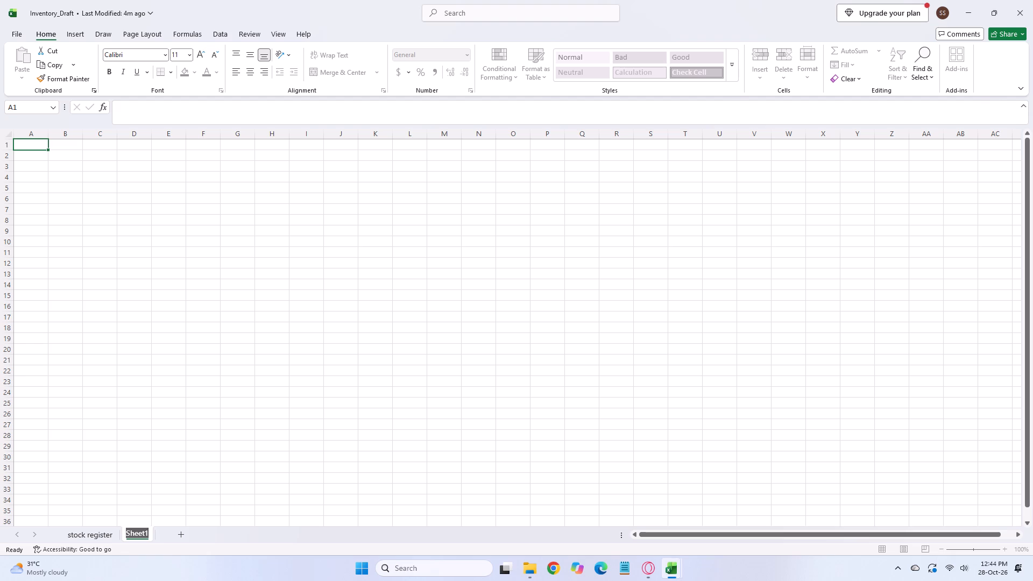
{"action": "right_click", "coordinate": [140, 534]}
{"action": "triple_click", "coordinate": [140, 534]}
{"action": "left_click", "coordinate": [140, 534]}
{"action": "right_click", "coordinate": [140, 534]}
{"action": "left_click", "coordinate": [150, 488]}
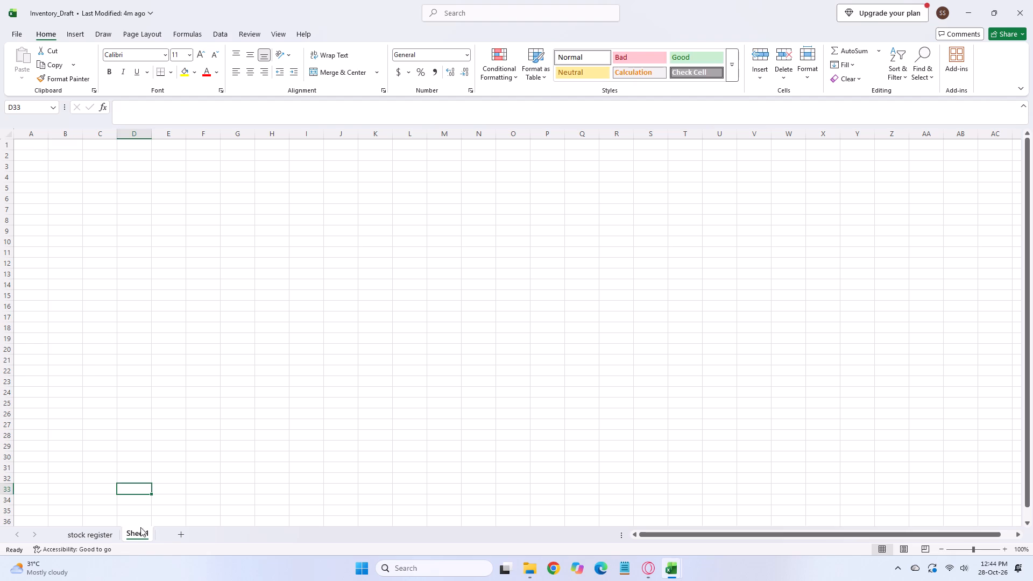
{"action": "double_click", "coordinate": [139, 534]}
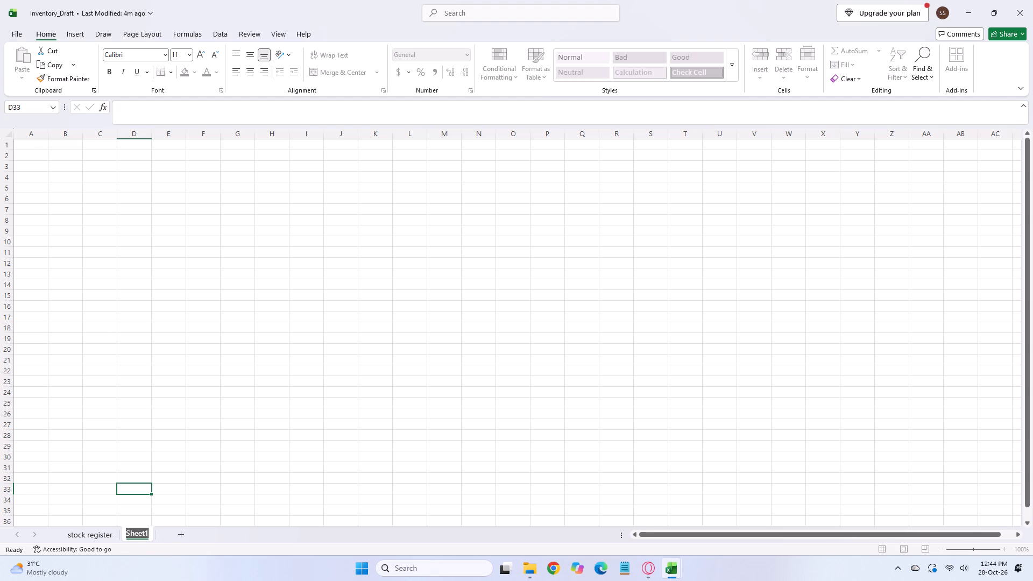
{"action": "type", "text": "sa"}
{"action": "type", "text": "les s"}
{"action": "key", "text": "u"}
{"action": "type", "text": "mmary"}
Switch back to the stock register worksheet.
{"action": "left_click", "coordinate": [79, 532]}
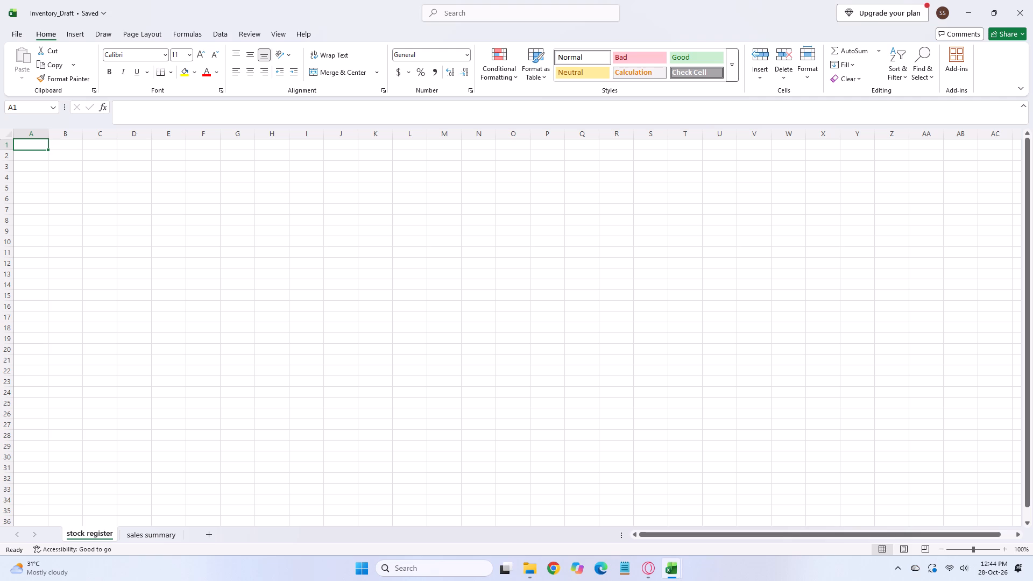
{"action": "key", "text": "i"}
{"action": "key", "text": "BackSpace"}
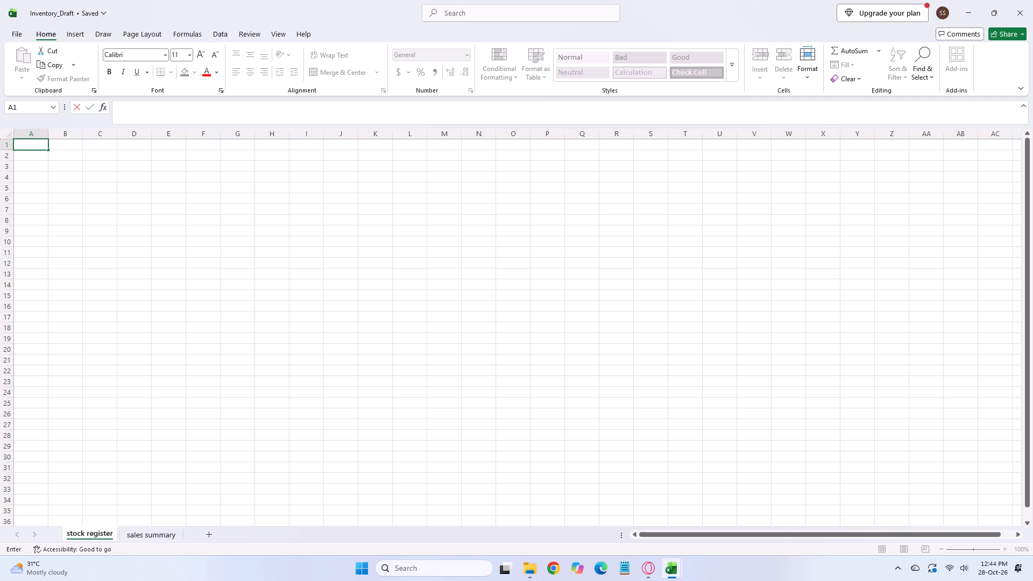
View the recent workbooks Excel-task-Draft.xlsx^L and 2 exel task, and return to the Inventory_Draft workbook.
{"action": "double_click", "coordinate": [15, 33]}
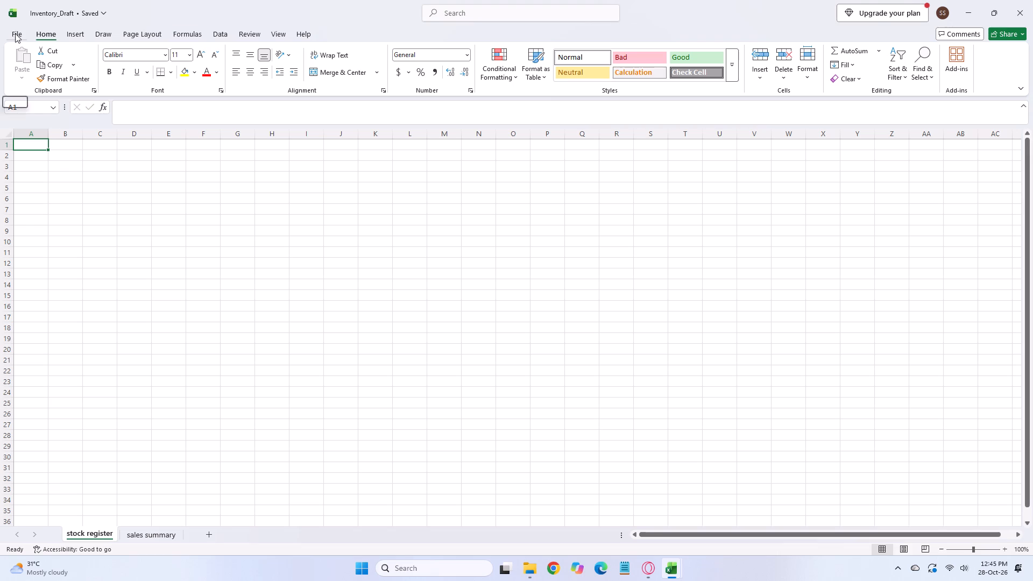
{"action": "left_click", "coordinate": [15, 33]}
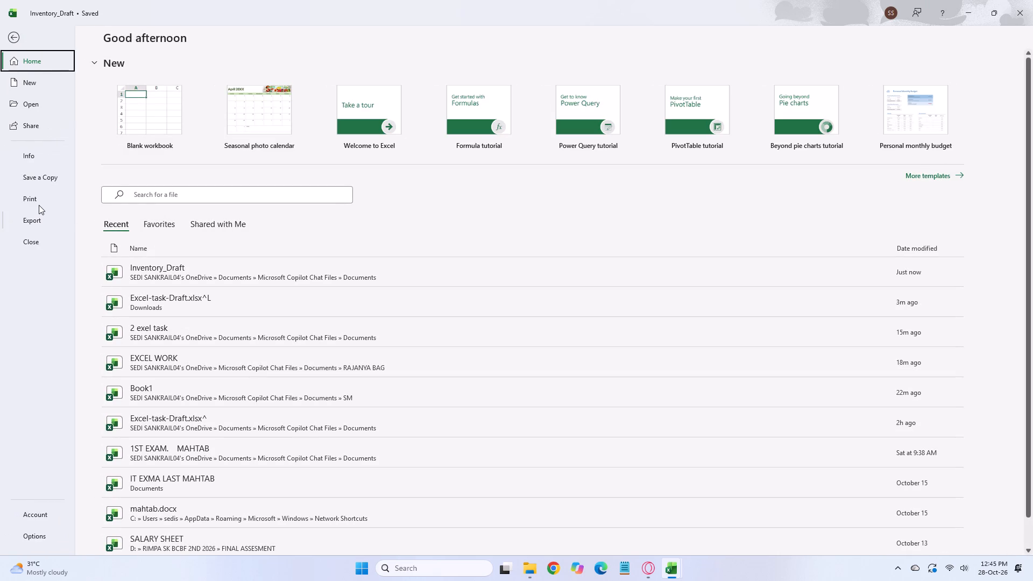
{"action": "left_click", "coordinate": [141, 268]}
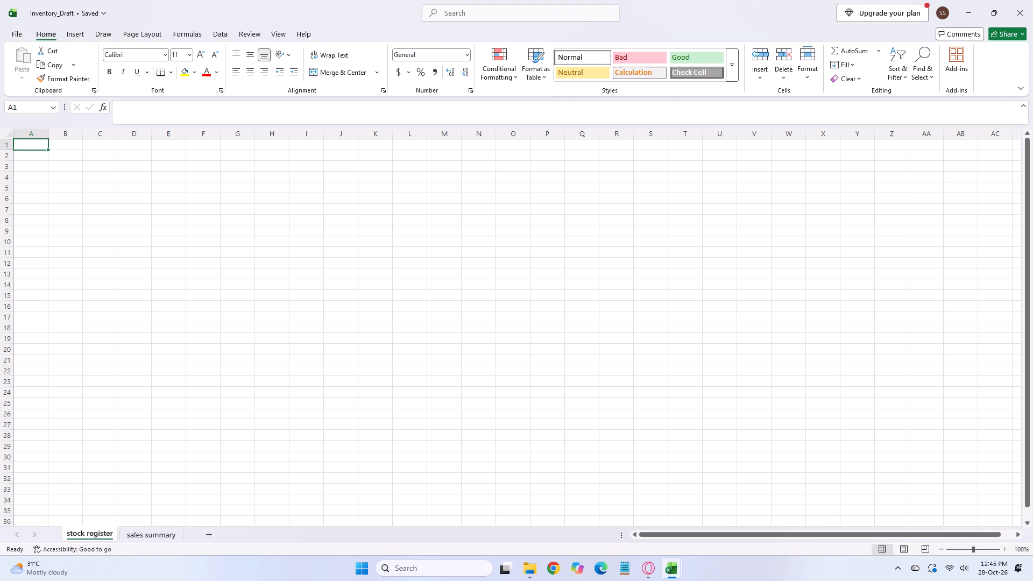
{"action": "left_click", "coordinate": [14, 33]}
{"action": "left_click", "coordinate": [146, 301]}
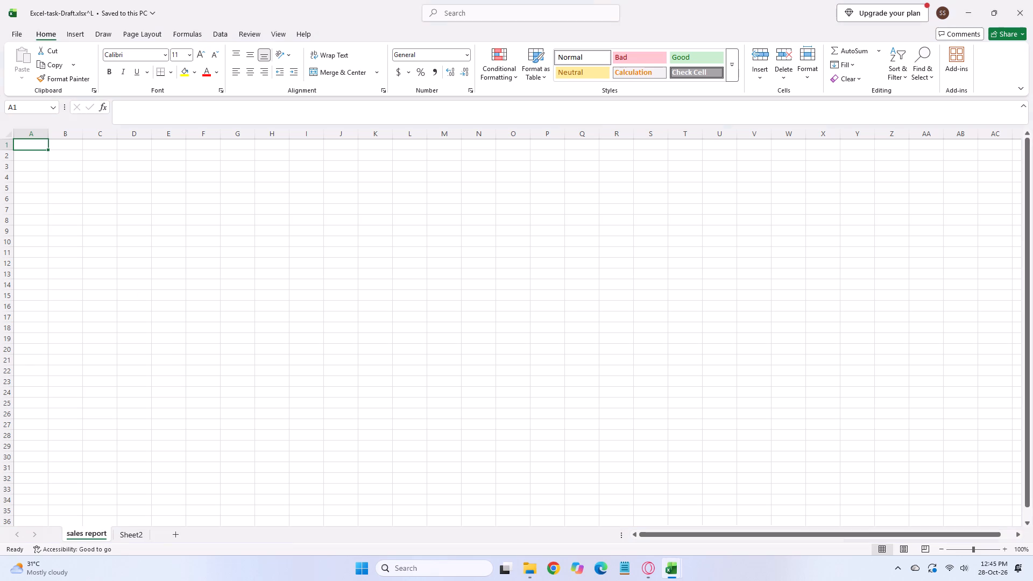
{"action": "left_click", "coordinate": [17, 29]}
{"action": "left_click", "coordinate": [175, 333]}
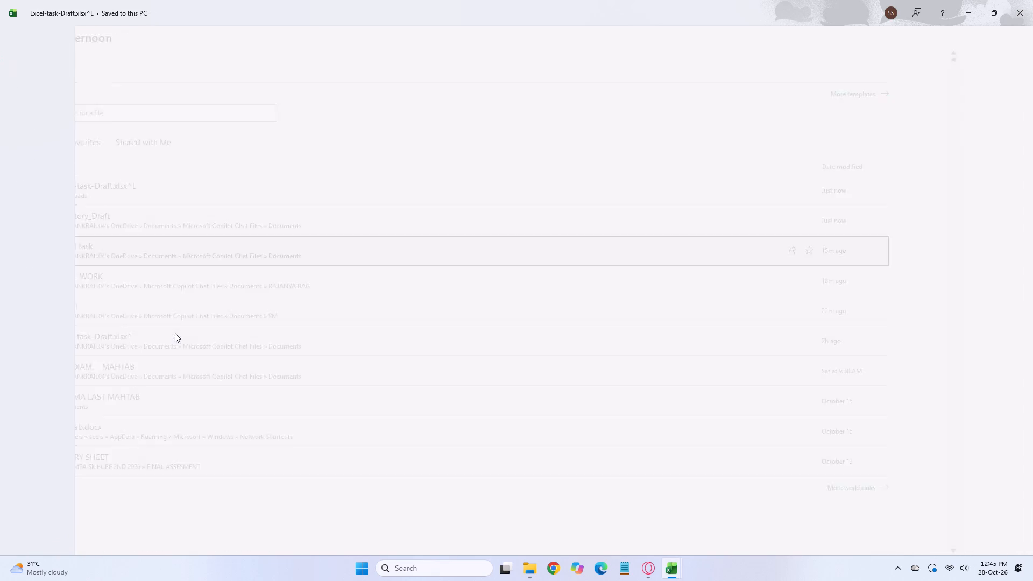
{"action": "left_click", "coordinate": [23, 30]}
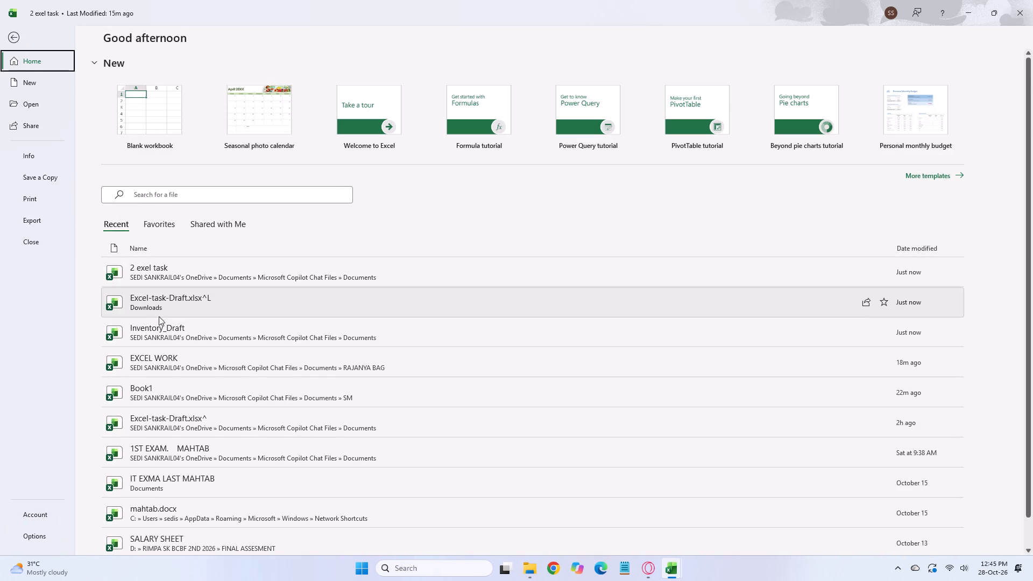
{"action": "left_click", "coordinate": [162, 332]}
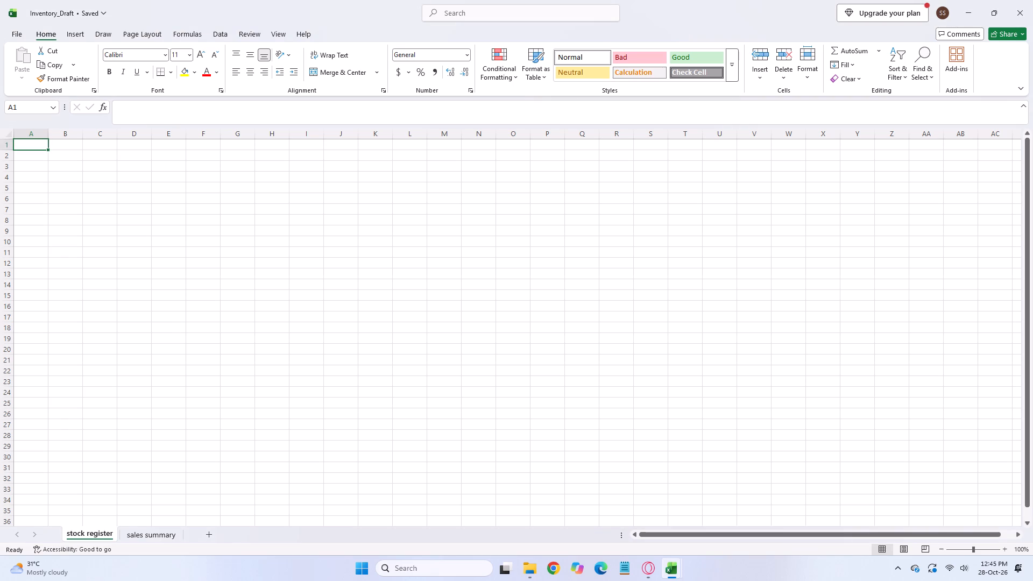
Enter the column headers "Item Code" in A1 and "Product Name" in B1 of the stock register worksheet.
{"action": "key", "text": "shift+i"}
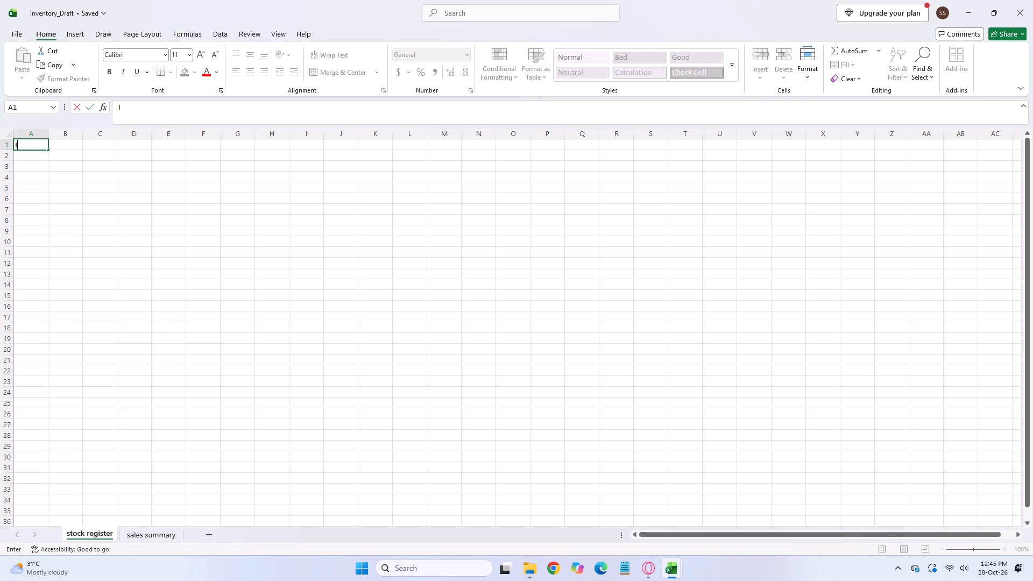
{"action": "type", "text": "tem"}
{"action": "key", "text": "space"}
{"action": "key", "text": "shift+c"}
{"action": "key", "text": "o"}
{"action": "type", "text": "de"}
{"action": "key", "text": "Right"}
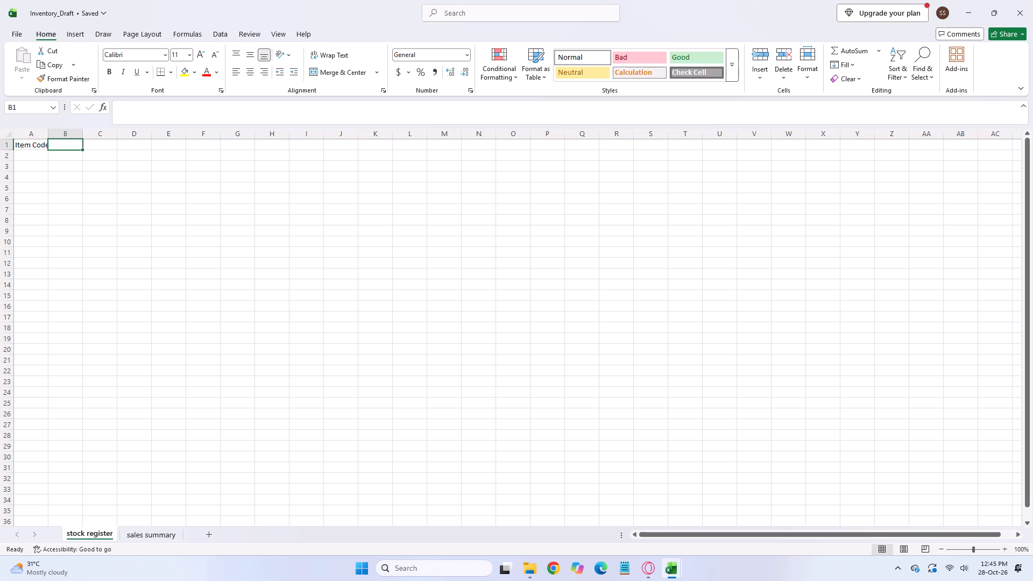
{"action": "type", "text": "Product"}
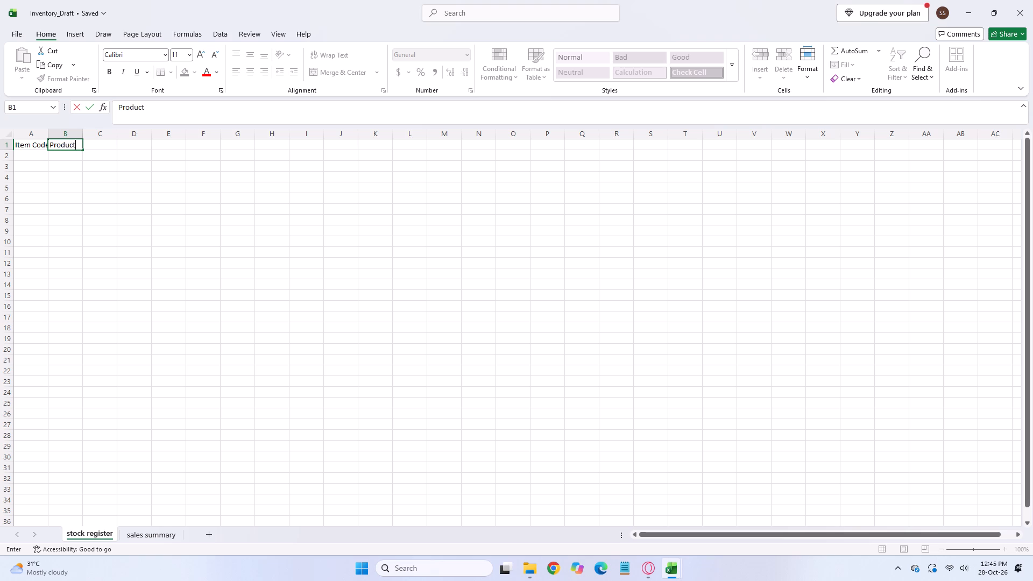
{"action": "key", "text": "space"}
{"action": "type", "text": "Name"}
{"action": "key", "text": "Right"}
Enter "Category Code" as the column header in C1 of the stock register worksheet.
{"action": "key", "text": "shift+c"}
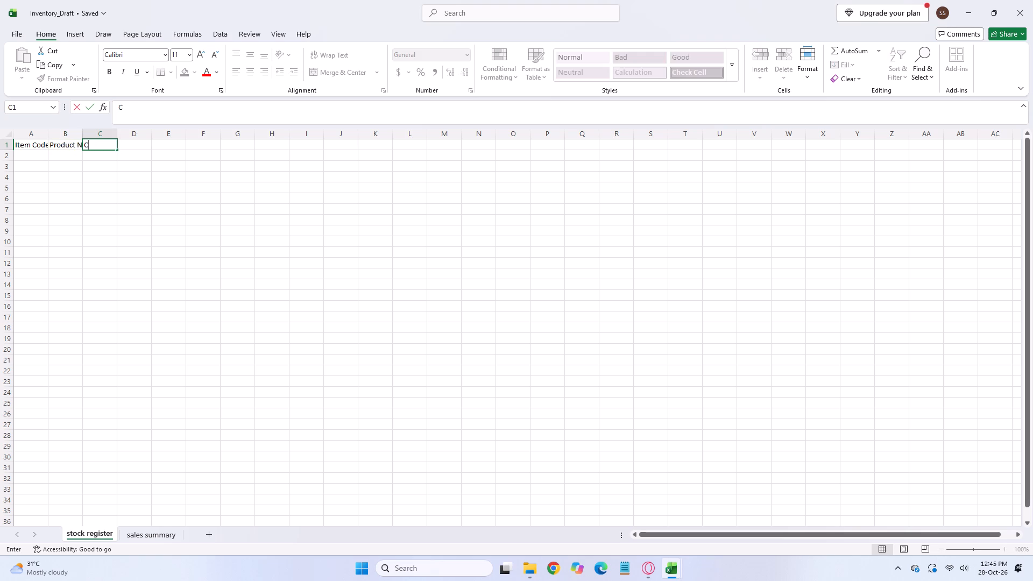
{"action": "key", "text": "a"}
{"action": "type", "text": "tegory"}
{"action": "key", "text": "space"}
{"action": "type", "text": "c"}
{"action": "key", "text": "BackSpace"}
{"action": "type", "text": "Co"}
{"action": "type", "text": "de"}
{"action": "key", "text": "Right"}
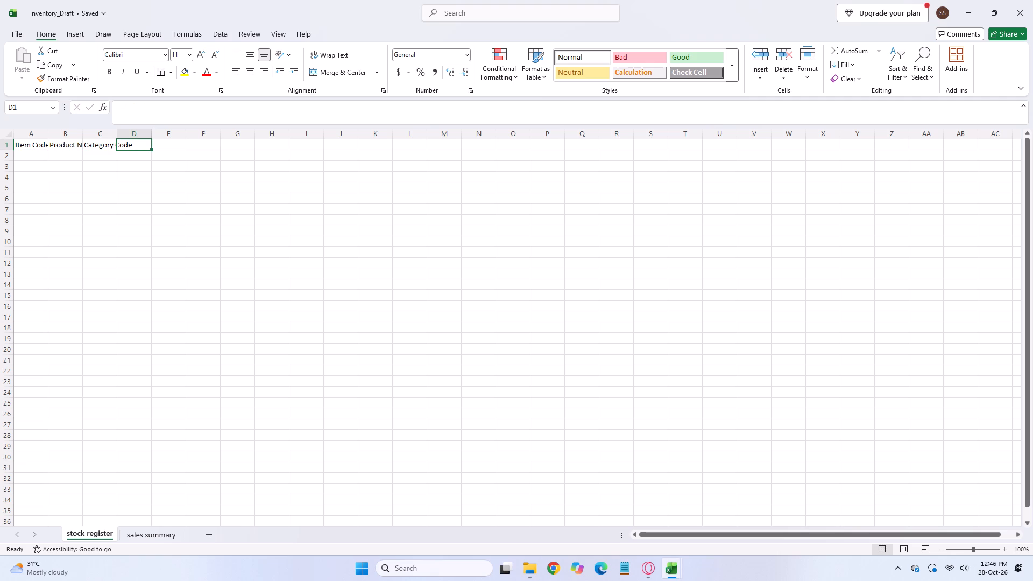
Enter "Restock Date" as the column header in D1 of the stock register worksheet.
{"action": "key", "text": "shift+t"}
{"action": "key", "text": "BackSpace"}
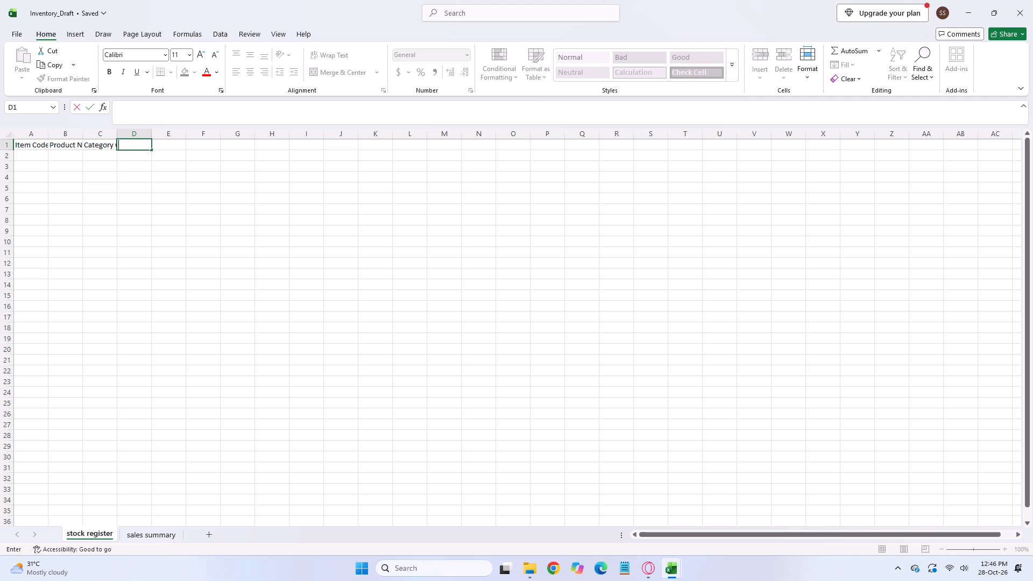
{"action": "type", "text": "Re"}
{"action": "key", "text": "a"}
{"action": "key", "text": "BackSpace"}
{"action": "key", "text": "s"}
{"action": "type", "text": "tock"}
{"action": "key", "text": "space"}
{"action": "key", "text": "shift+d"}
{"action": "type", "text": "ate"}
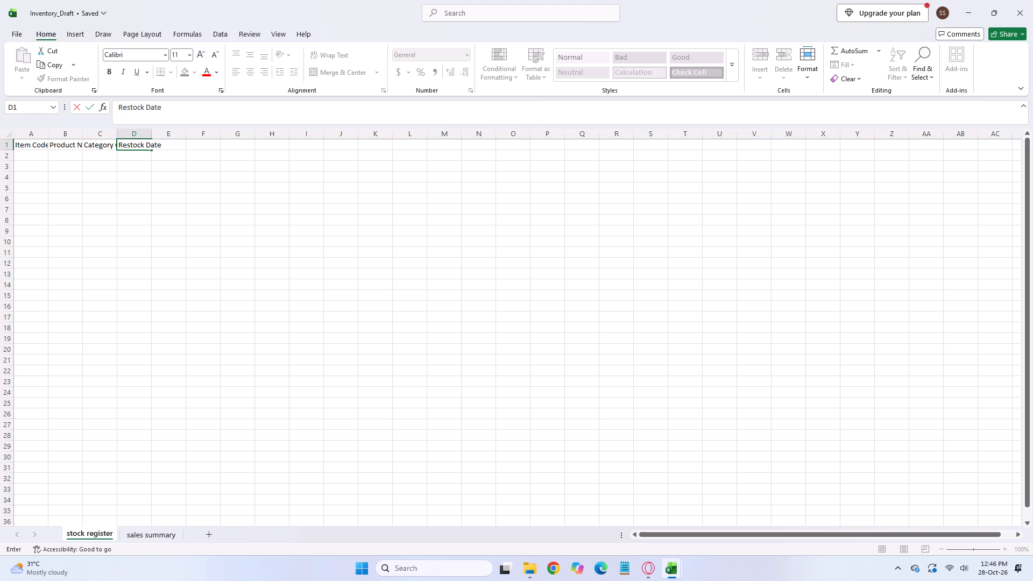
{"action": "key", "text": "Right"}
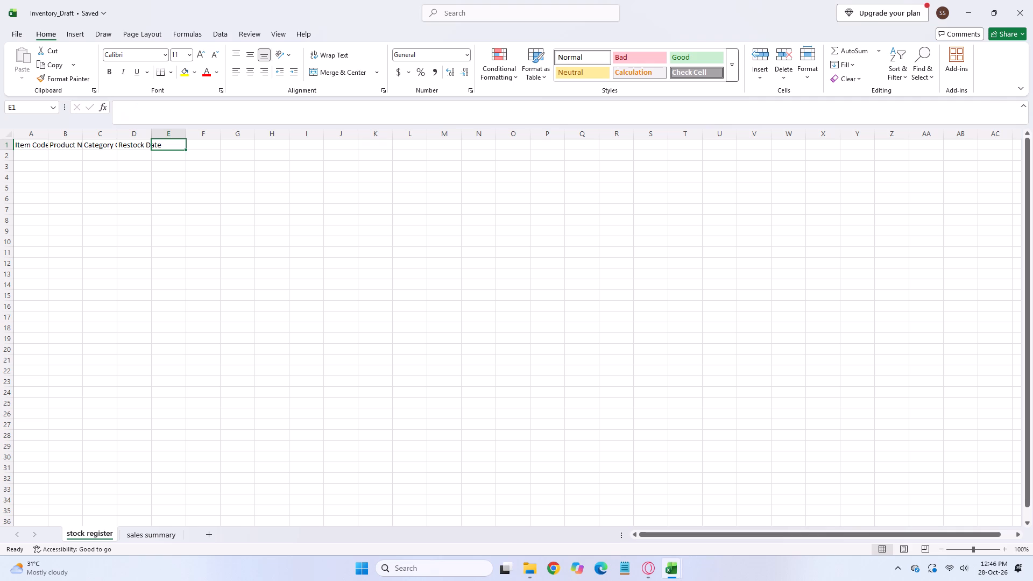
Enter the column headers "Quentity" in E1 and "Unit Price" in F1 of the stock register worksheet.
{"action": "key", "text": "shift+o"}
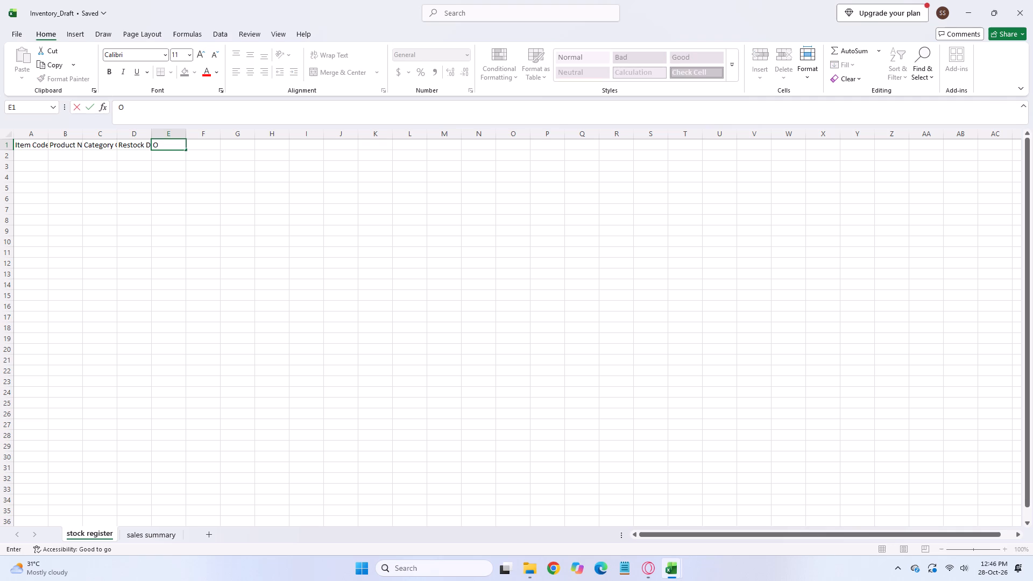
{"action": "key", "text": "BackSpace"}
{"action": "key", "text": "shift+q"}
{"action": "type", "text": "uentity"}
{"action": "key", "text": "Right"}
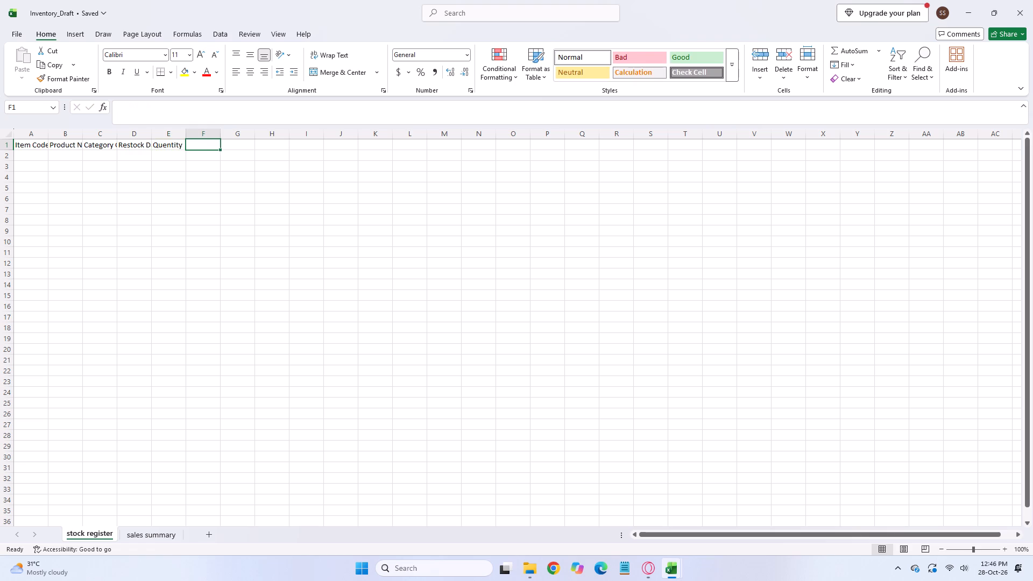
{"action": "key", "text": "shift+u"}
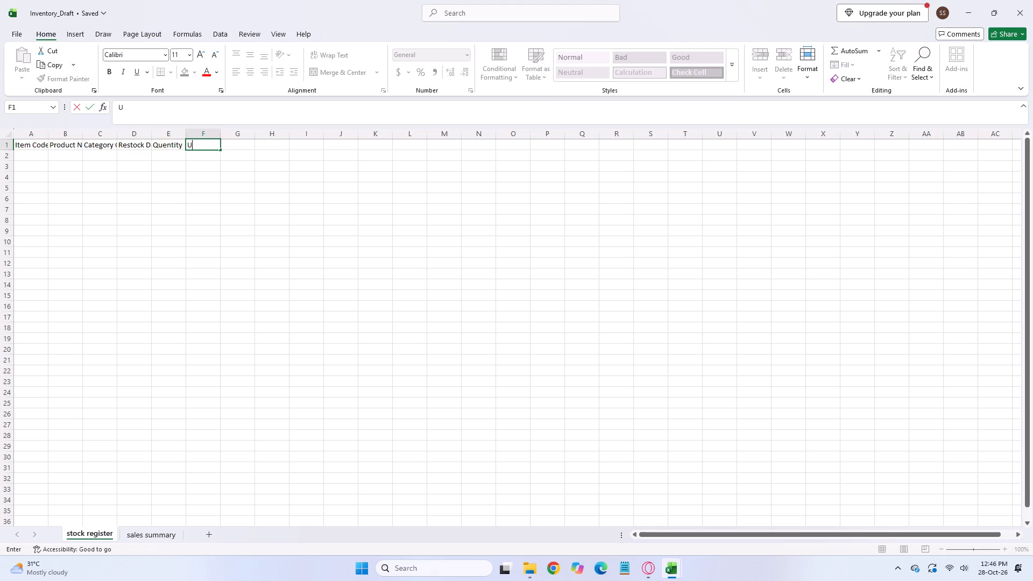
{"action": "type", "text": "ni"}
{"action": "type", "text": "t Price"}
Enter the item codes SKU-101 in A2 and SKU-102 in A3 under the Item Code header.
{"action": "left_click", "coordinate": [37, 154]}
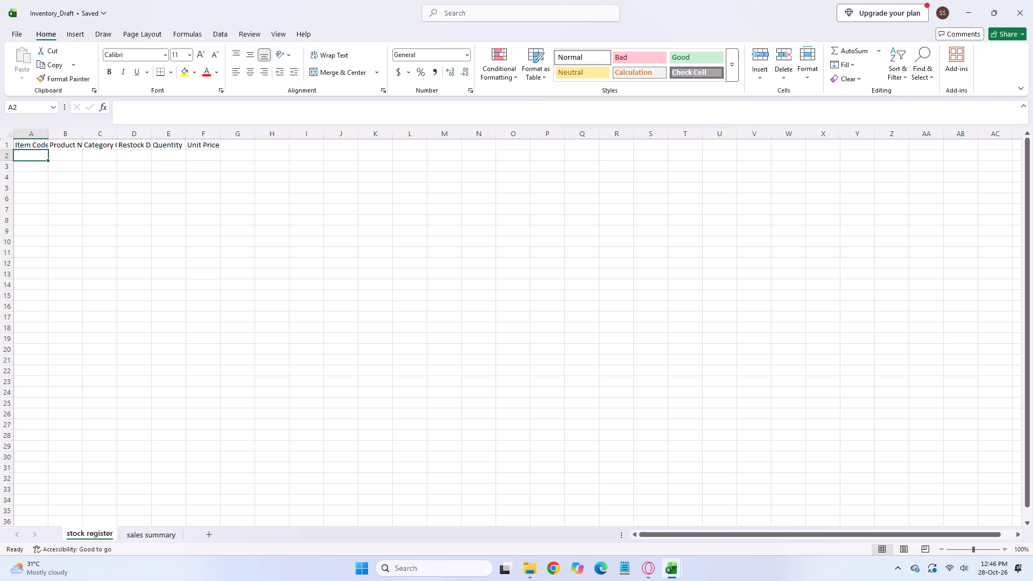
{"action": "type", "text": "SKU"}
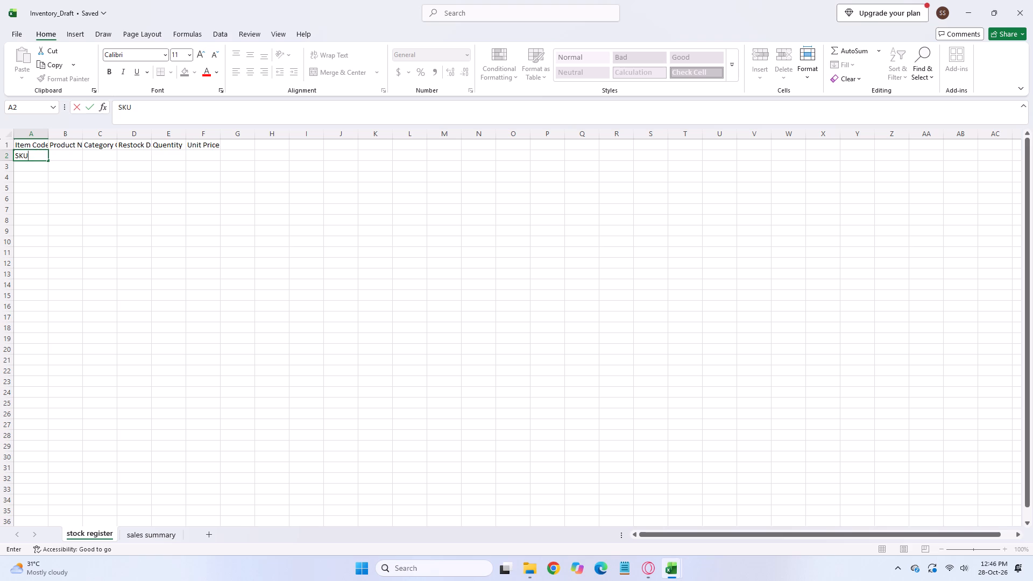
{"action": "key", "text": "minus"}
{"action": "type", "text": "101"}
{"action": "key", "text": "Down"}
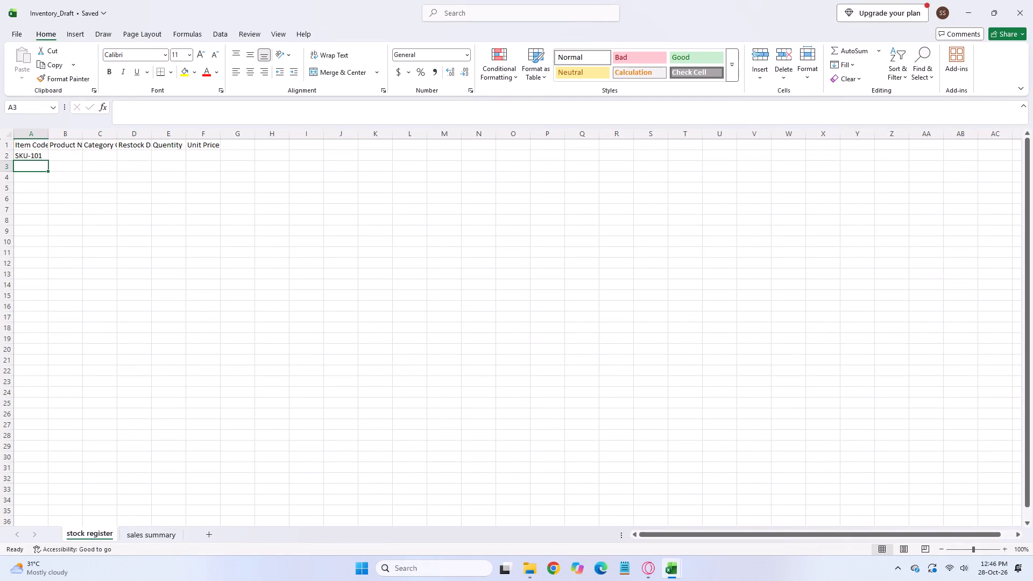
{"action": "type", "text": "SK"}
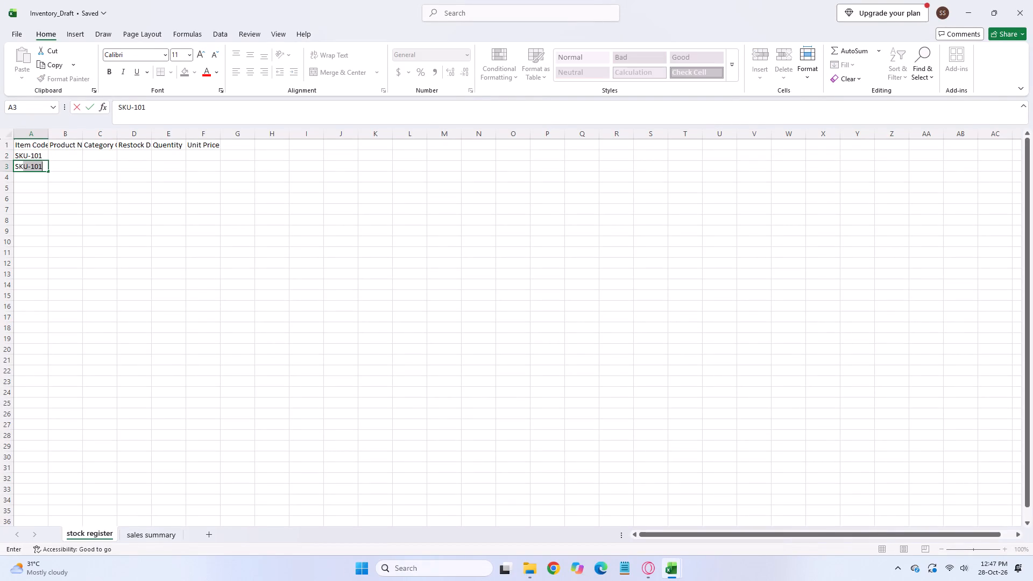
{"action": "key", "text": "shift+u"}
{"action": "key", "text": "minus"}
{"action": "type", "text": "102"}
{"action": "left_click", "coordinate": [30, 155]}
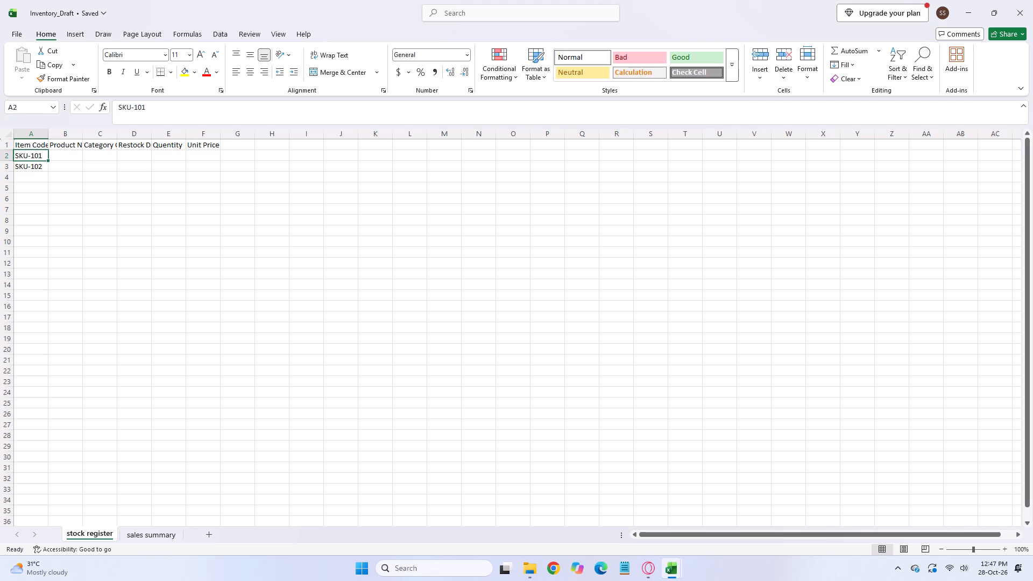
Extend the item code series from A2:A3 down to A5, producing SKU-103 and SKU-104.
{"action": "key", "text": "shift+Down"}
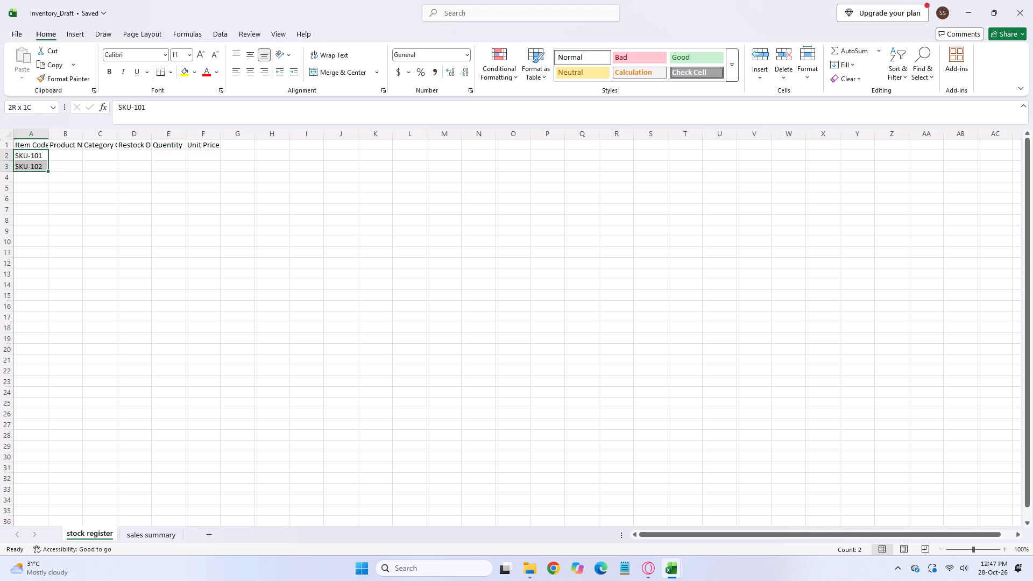
{"action": "left_click_drag", "start_coordinate": [46, 171], "coordinate": [51, 192]}
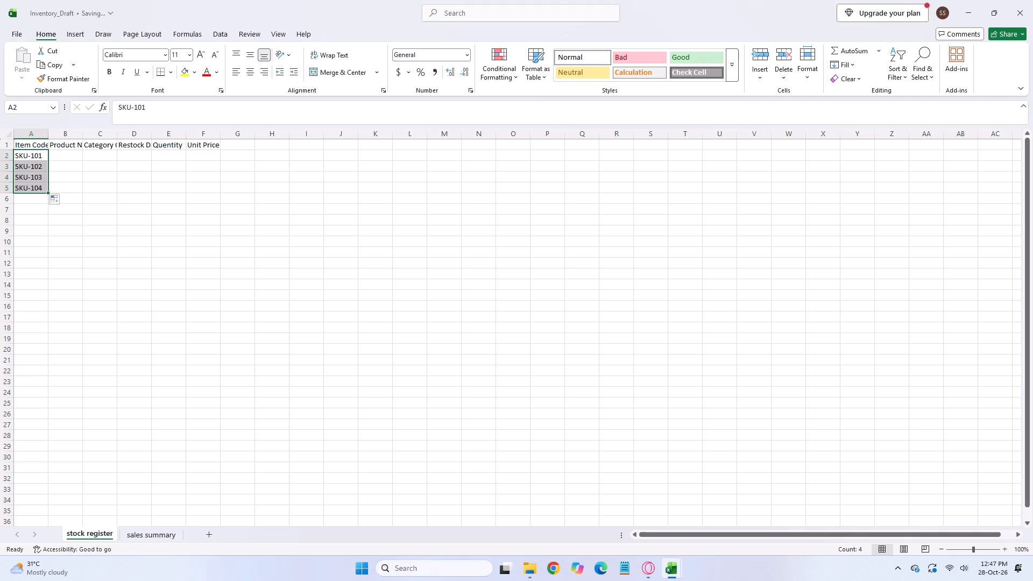
Widen column B to about 12 characters so the full Product Name header fits.
{"action": "left_click", "coordinate": [57, 158]}
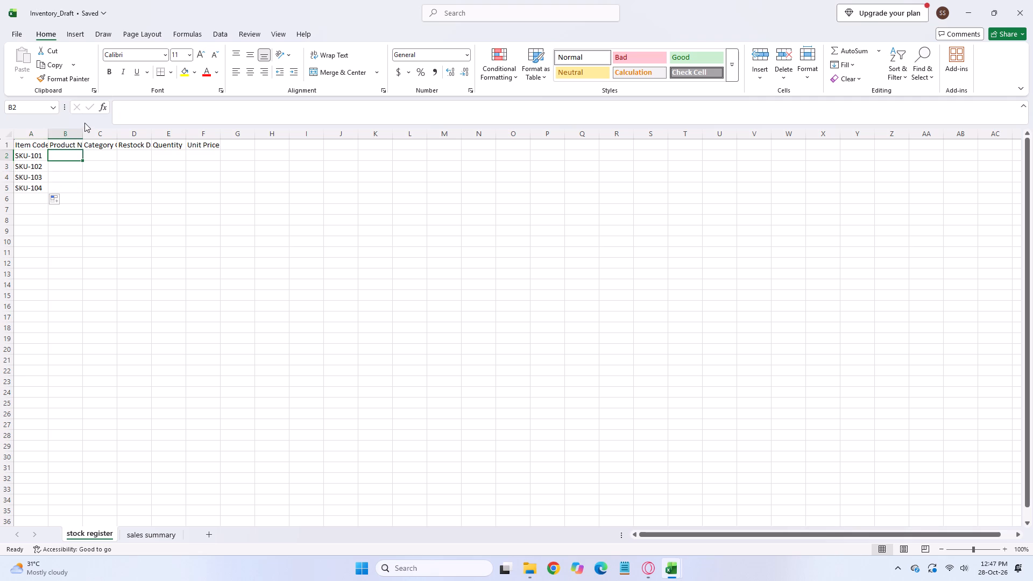
{"action": "left_click_drag", "start_coordinate": [82, 136], "coordinate": [97, 138]}
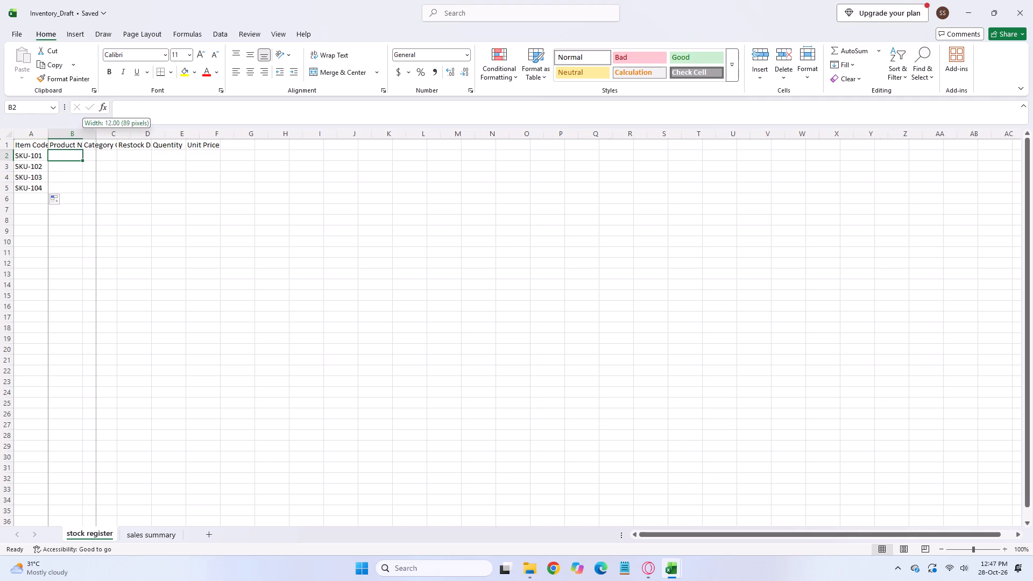
{"action": "left_click_drag", "start_coordinate": [97, 138], "coordinate": [97, 138]}
{"action": "left_click", "coordinate": [97, 138]}
Enter "Wireless Mouse" in B2 as the product name for SKU-101.
{"action": "left_click", "coordinate": [75, 158]}
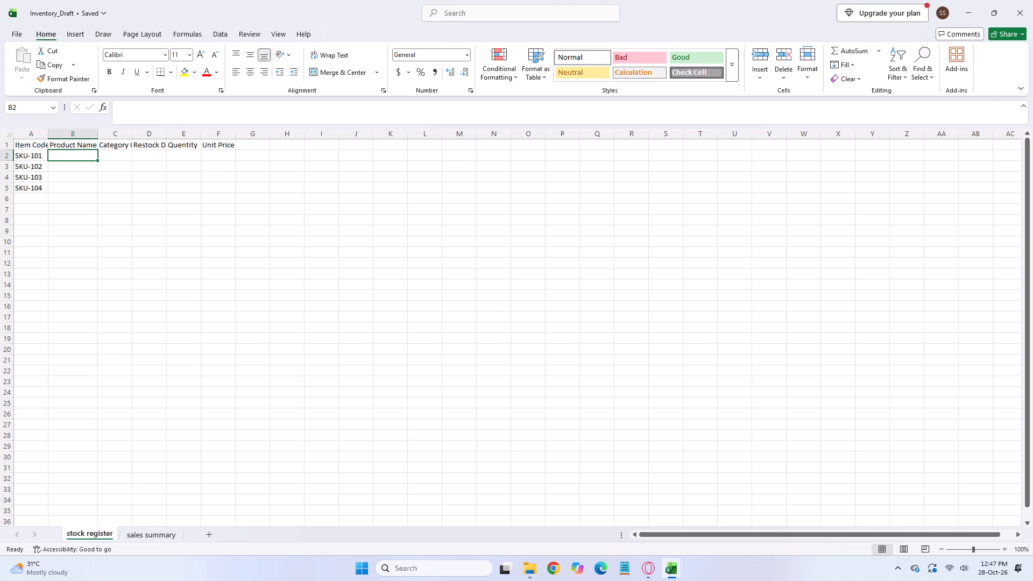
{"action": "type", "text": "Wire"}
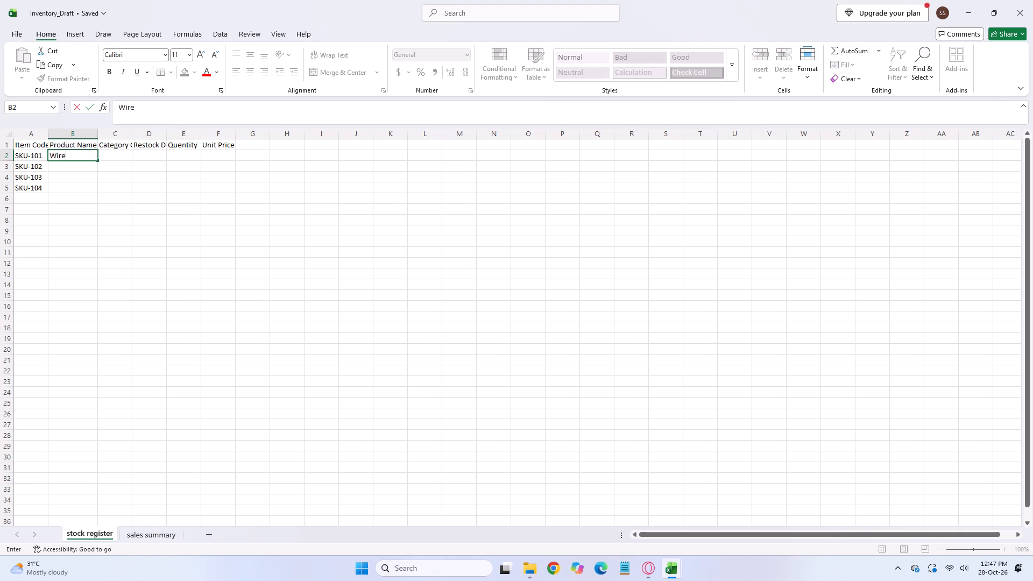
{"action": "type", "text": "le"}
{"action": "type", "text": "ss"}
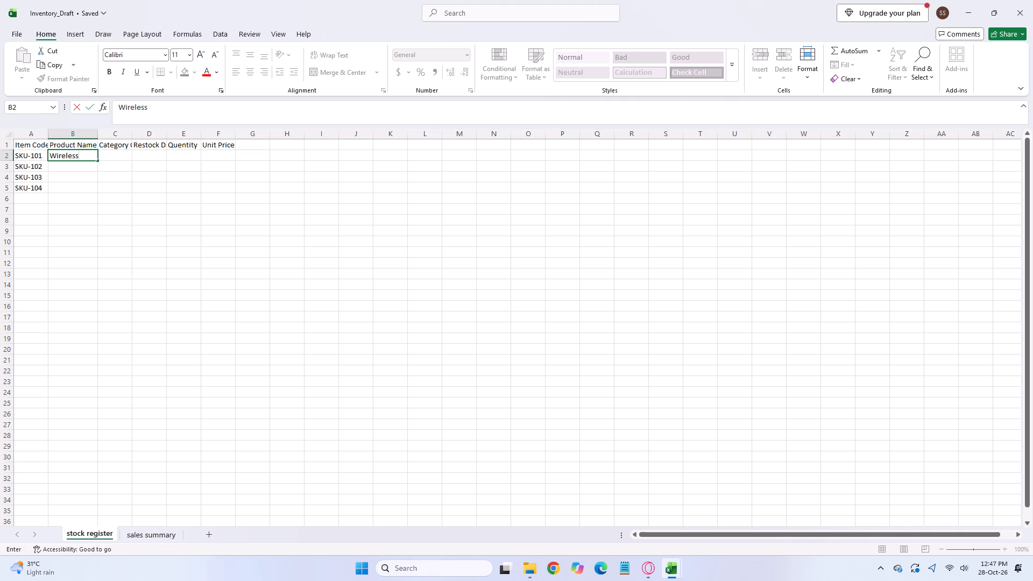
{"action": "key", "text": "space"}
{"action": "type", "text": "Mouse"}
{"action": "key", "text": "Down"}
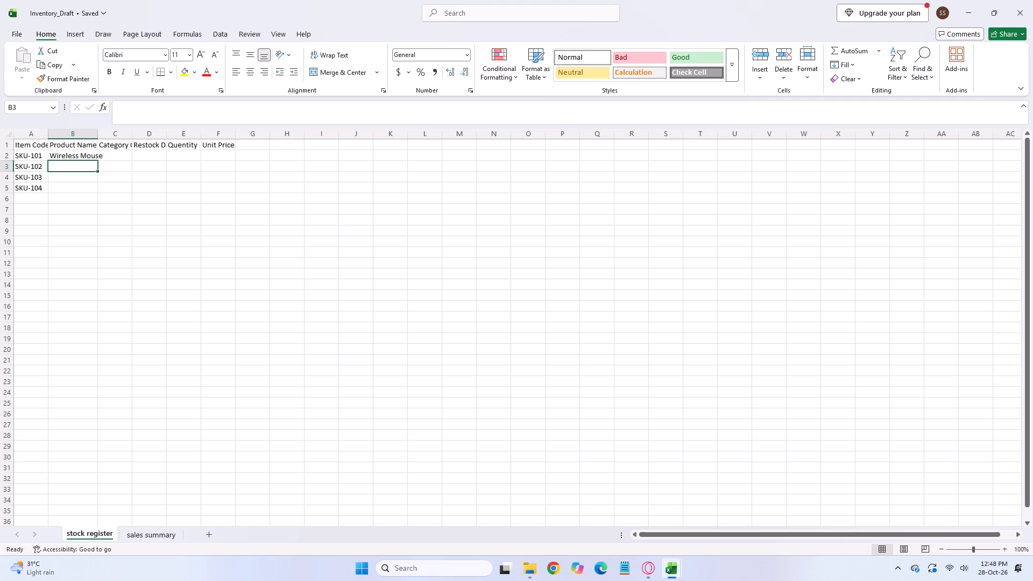
Start entering the product name for SKU-102 in B3, beginning with "Me".
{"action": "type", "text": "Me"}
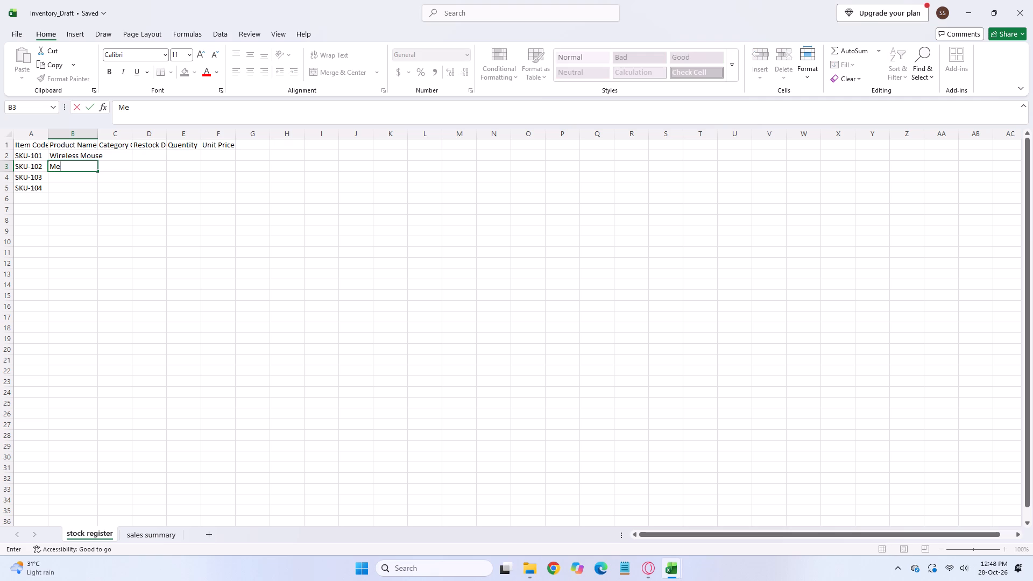
Complete the product name "Mechanical Keyboard" in B3 for item SKU-102.
{"action": "type", "text": "cha"}
{"action": "type", "text": "ni"}
{"action": "type", "text": "cal"}
{"action": "key", "text": "space"}
{"action": "type", "text": "Ke"}
{"action": "key", "text": "y"}
{"action": "type", "text": "board"}
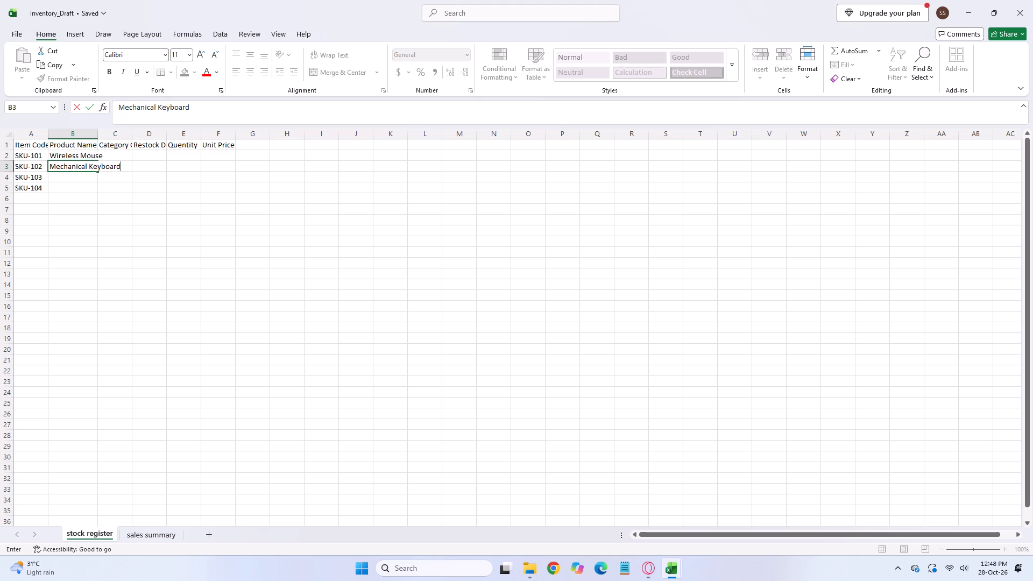
{"action": "key", "text": "Down"}
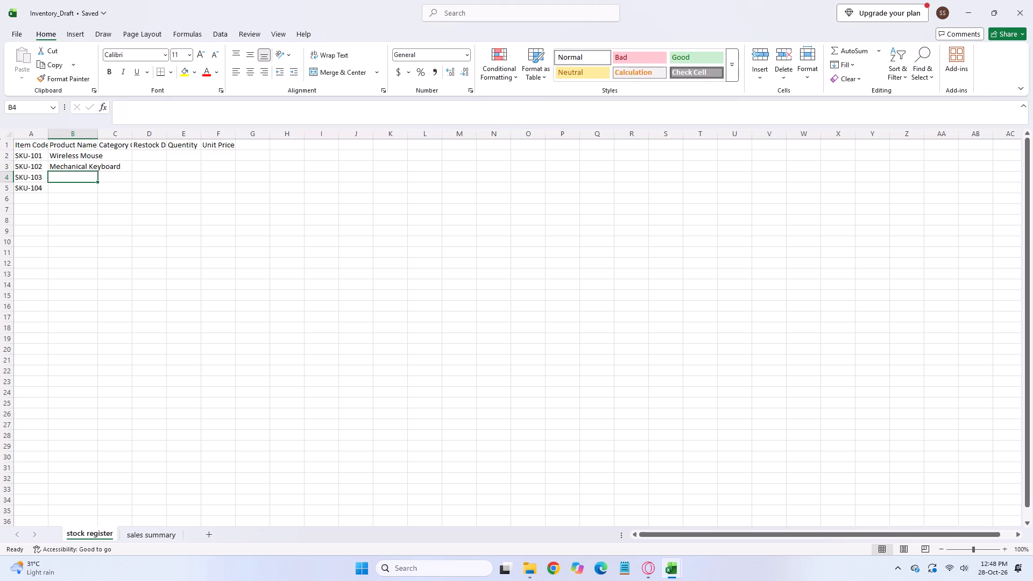
Enter the product name "HD Monitor 24in" in B4 for item SKU-103.
{"action": "key", "text": "shift+h"}
{"action": "key", "text": "shift+d"}
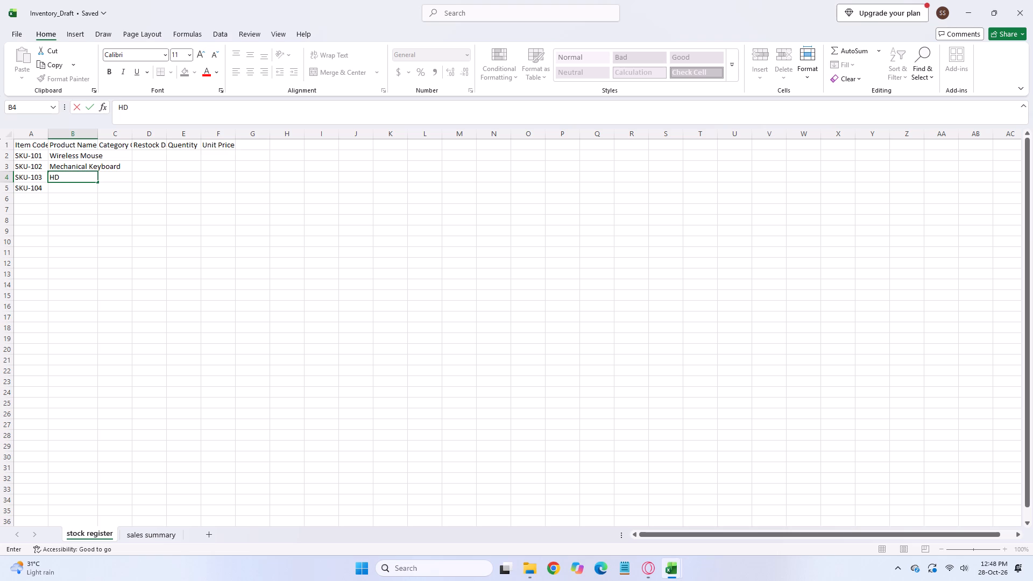
{"action": "key", "text": "space"}
{"action": "type", "text": "Monito"}
{"action": "key", "text": "r"}
{"action": "key", "text": "space"}
{"action": "type", "text": "24"}
{"action": "type", "text": "in"}
{"action": "key", "text": "Down"}
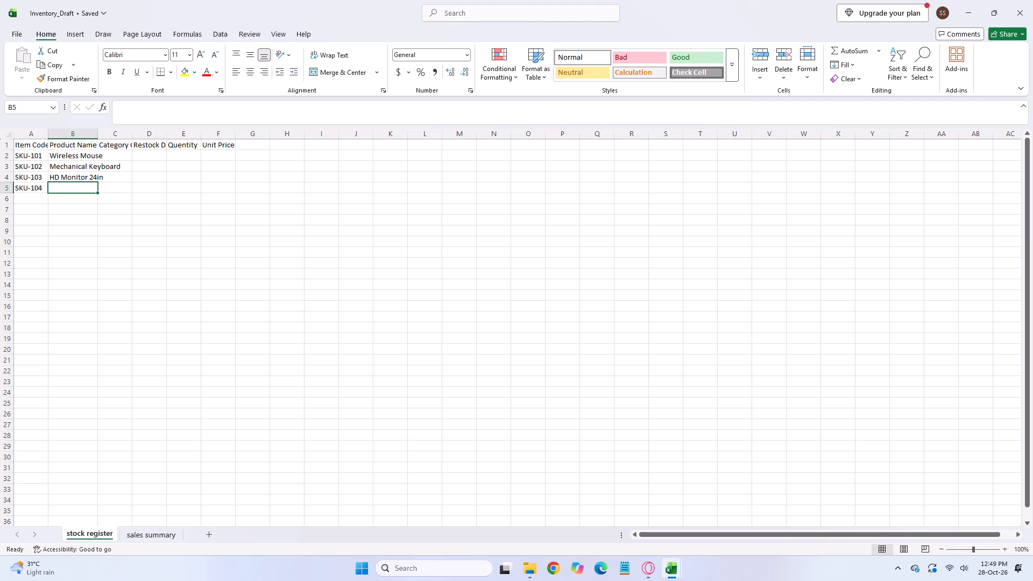
Enter the product name "USB-C Docking Station" in B5 for item SKU-104.
{"action": "key", "text": "shift+u"}
{"action": "type", "text": "SB"}
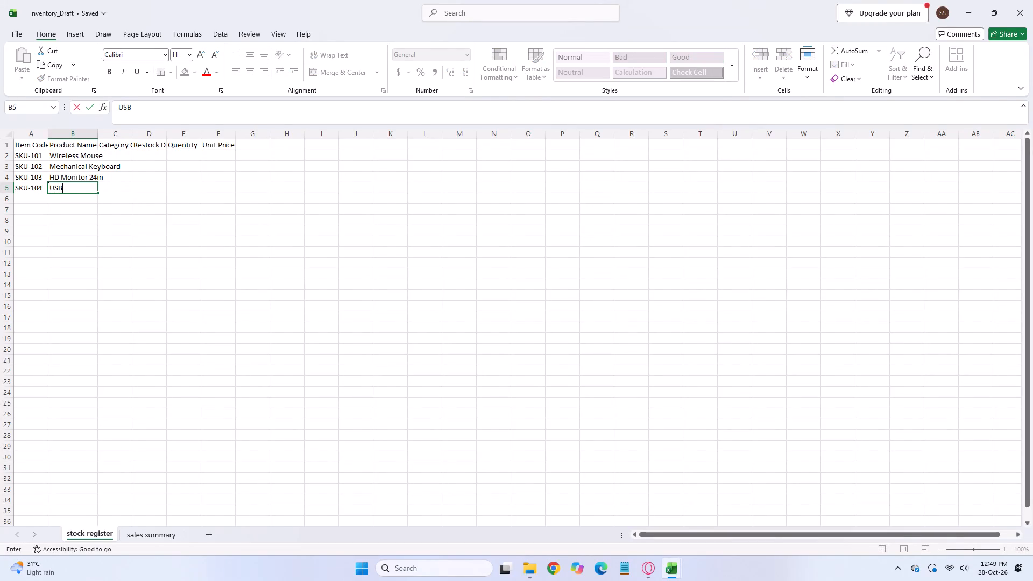
{"action": "key", "text": "minus"}
{"action": "key", "text": "shift+c"}
{"action": "key", "text": "space"}
{"action": "key", "text": "shift+d"}
{"action": "key", "text": "o"}
{"action": "type", "text": "cking"}
{"action": "key", "text": "space"}
{"action": "type", "text": "S"}
{"action": "type", "text": "ta"}
{"action": "type", "text": "tion"}
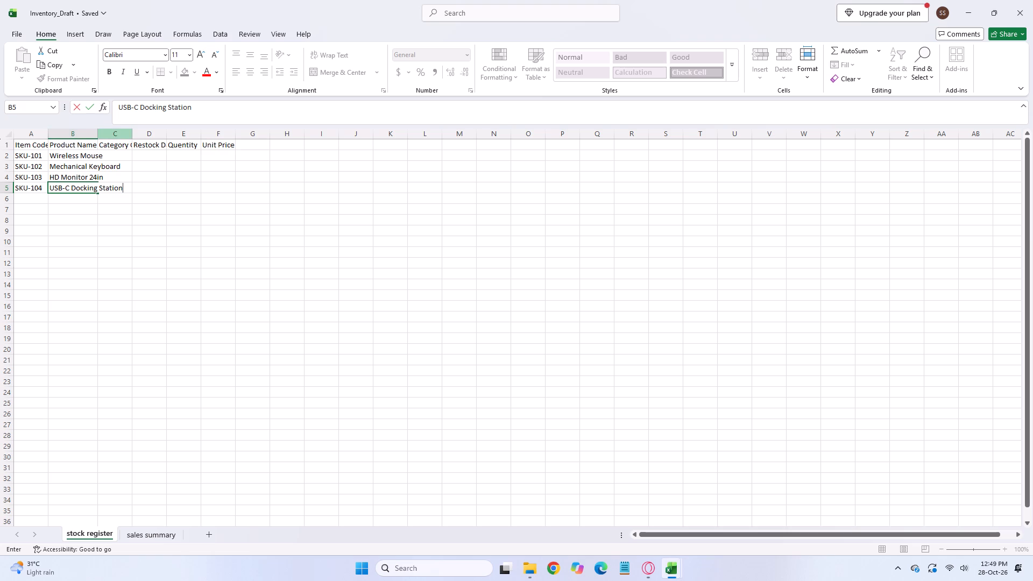
{"action": "left_click", "coordinate": [152, 179]}
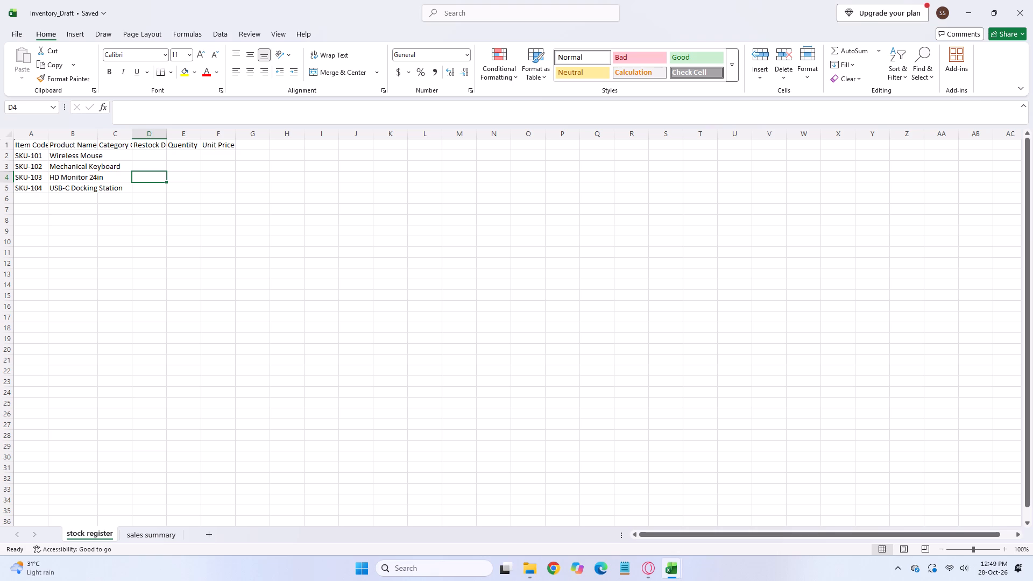
Widen the Product Name column so that the full product names fit.
{"action": "left_click_drag", "start_coordinate": [97, 138], "coordinate": [125, 140]}
{"action": "left_click", "coordinate": [125, 140]}
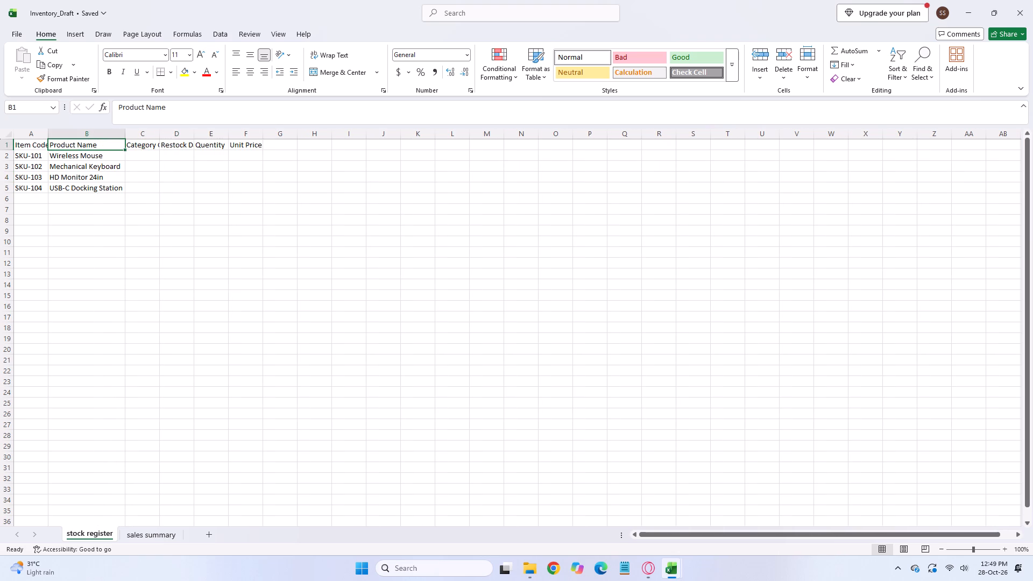
Enter "ELE-MSE-101" in C2 of the Category column for the Wireless Mouse, item SKU-101.
{"action": "left_click", "coordinate": [135, 154]}
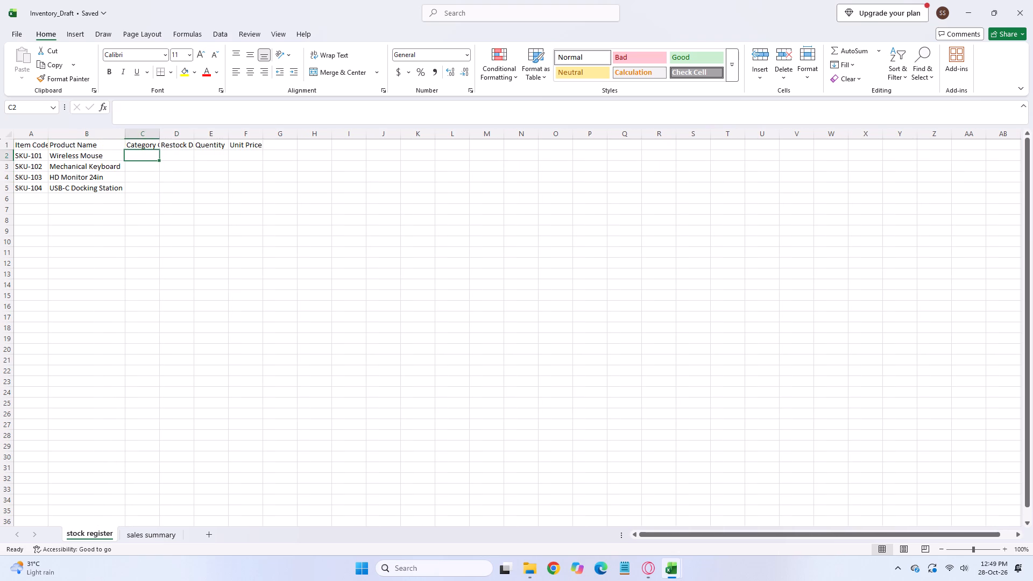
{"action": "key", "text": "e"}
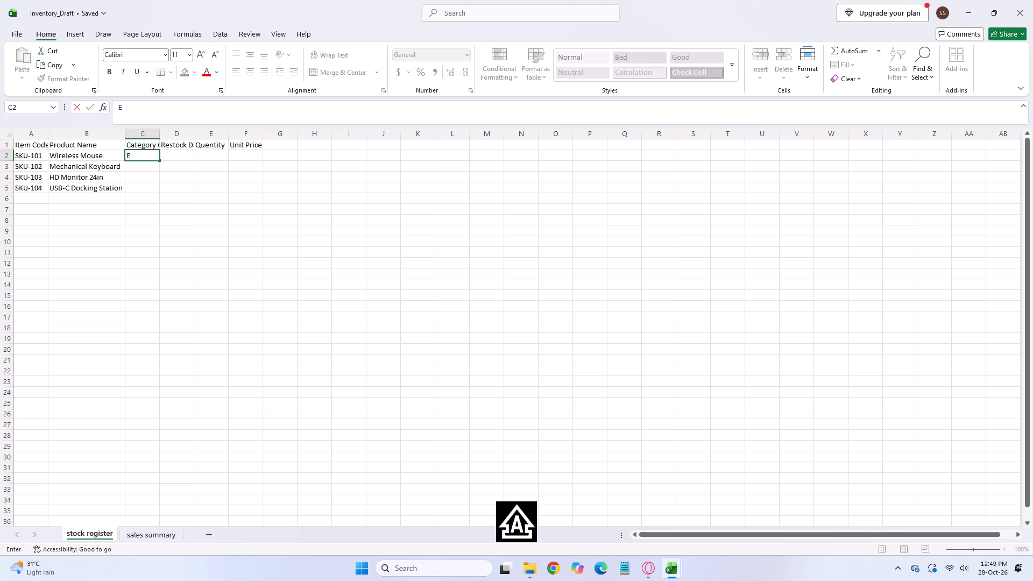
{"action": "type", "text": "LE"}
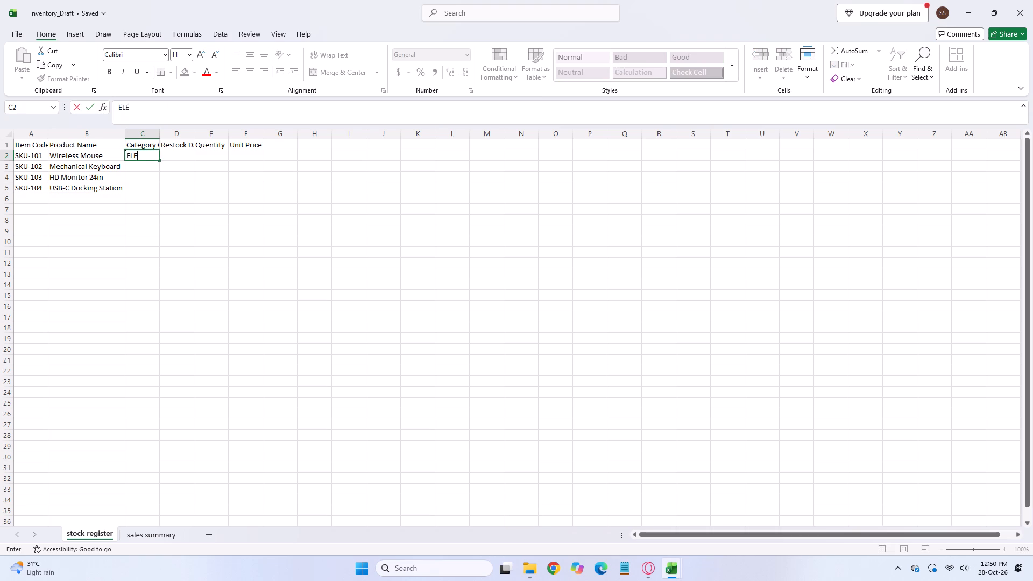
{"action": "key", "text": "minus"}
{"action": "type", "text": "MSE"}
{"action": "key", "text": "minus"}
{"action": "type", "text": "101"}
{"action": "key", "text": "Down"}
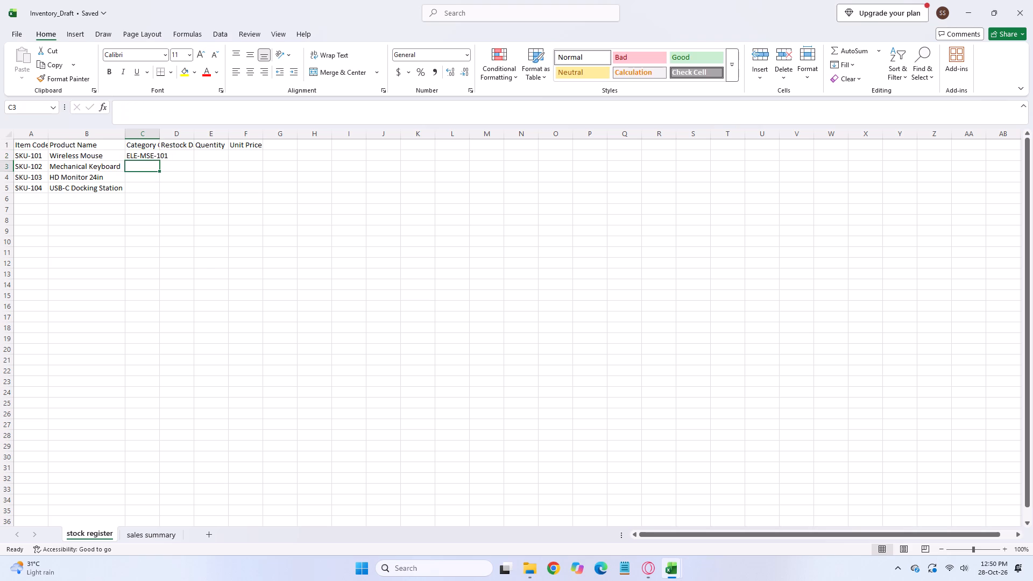
Enter "ELE-MSE-101" in C3 of the Category column for the Mechanical Keyboard, item SKU-102.
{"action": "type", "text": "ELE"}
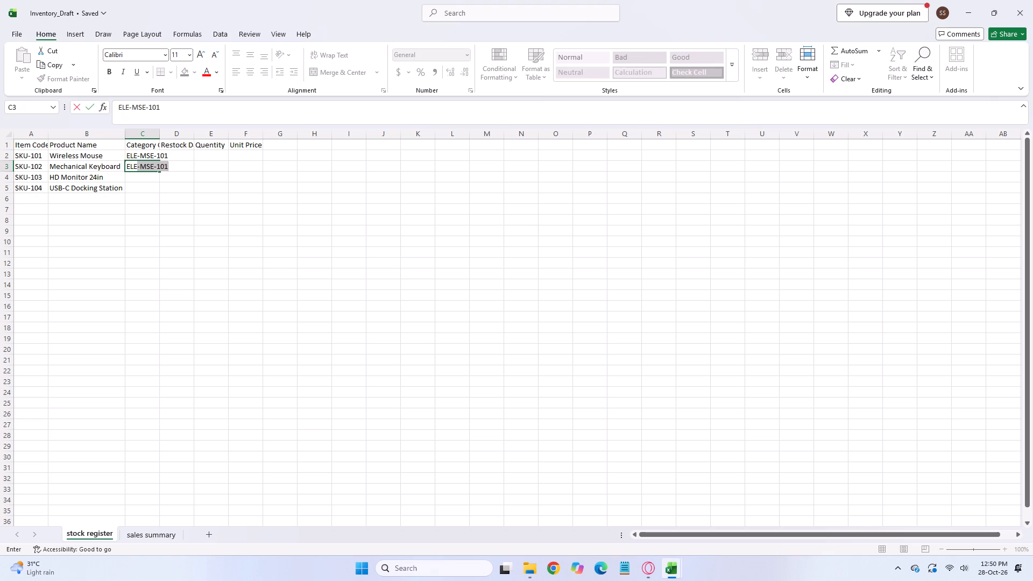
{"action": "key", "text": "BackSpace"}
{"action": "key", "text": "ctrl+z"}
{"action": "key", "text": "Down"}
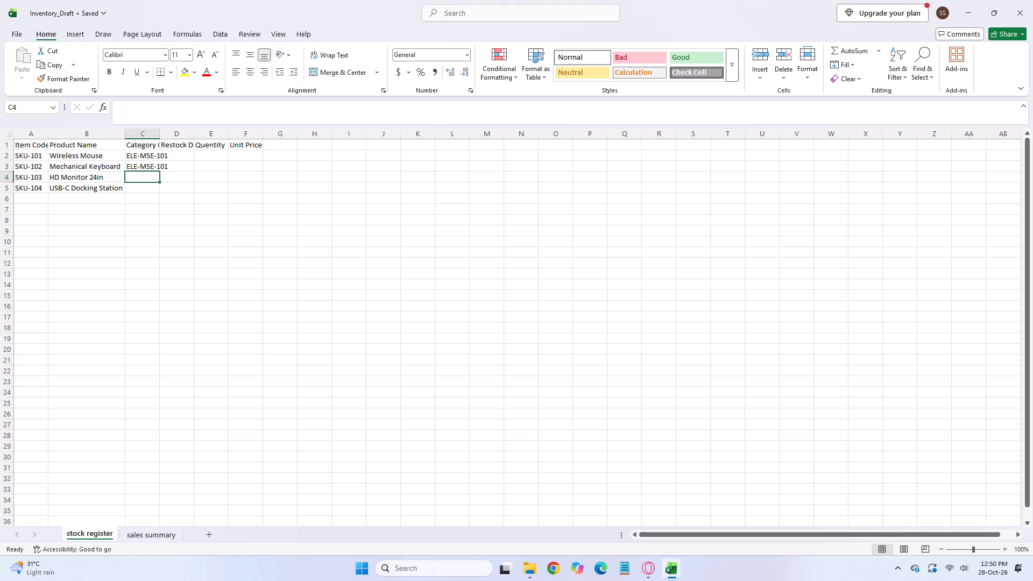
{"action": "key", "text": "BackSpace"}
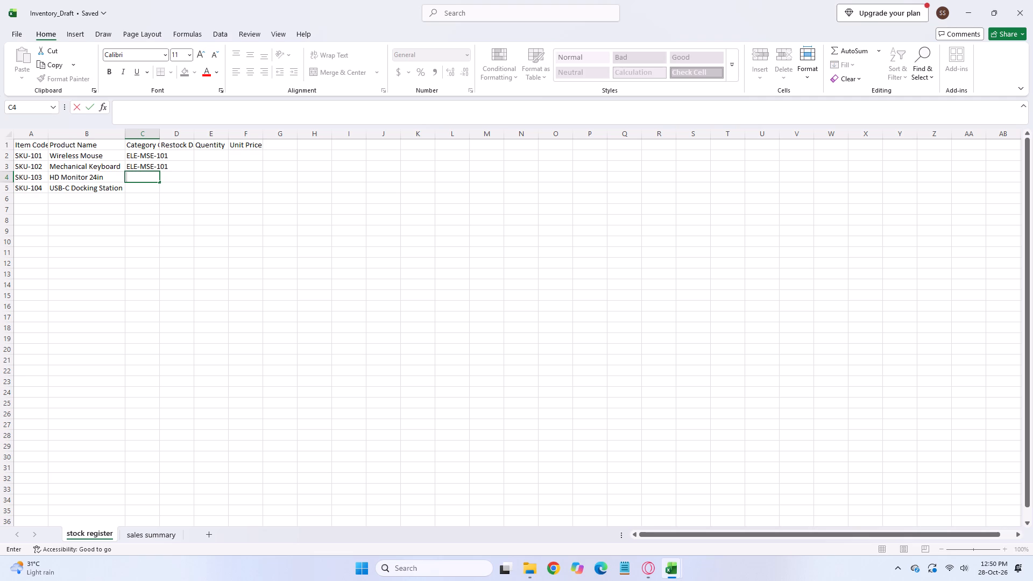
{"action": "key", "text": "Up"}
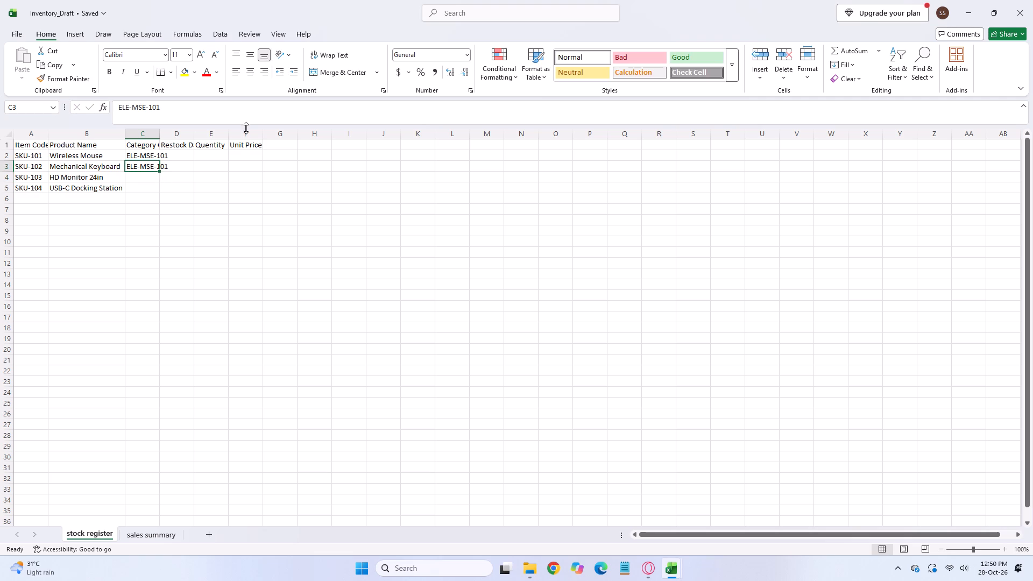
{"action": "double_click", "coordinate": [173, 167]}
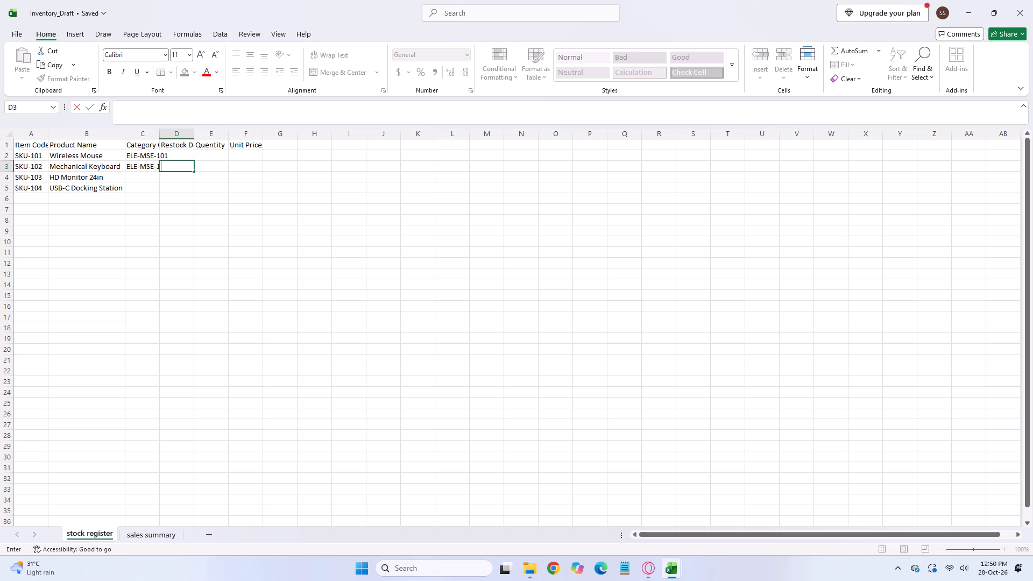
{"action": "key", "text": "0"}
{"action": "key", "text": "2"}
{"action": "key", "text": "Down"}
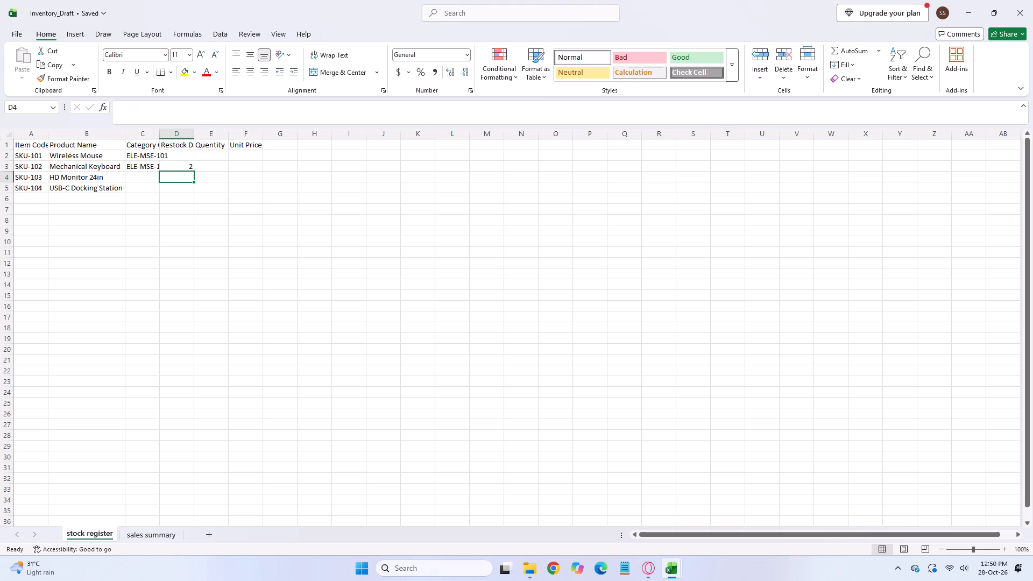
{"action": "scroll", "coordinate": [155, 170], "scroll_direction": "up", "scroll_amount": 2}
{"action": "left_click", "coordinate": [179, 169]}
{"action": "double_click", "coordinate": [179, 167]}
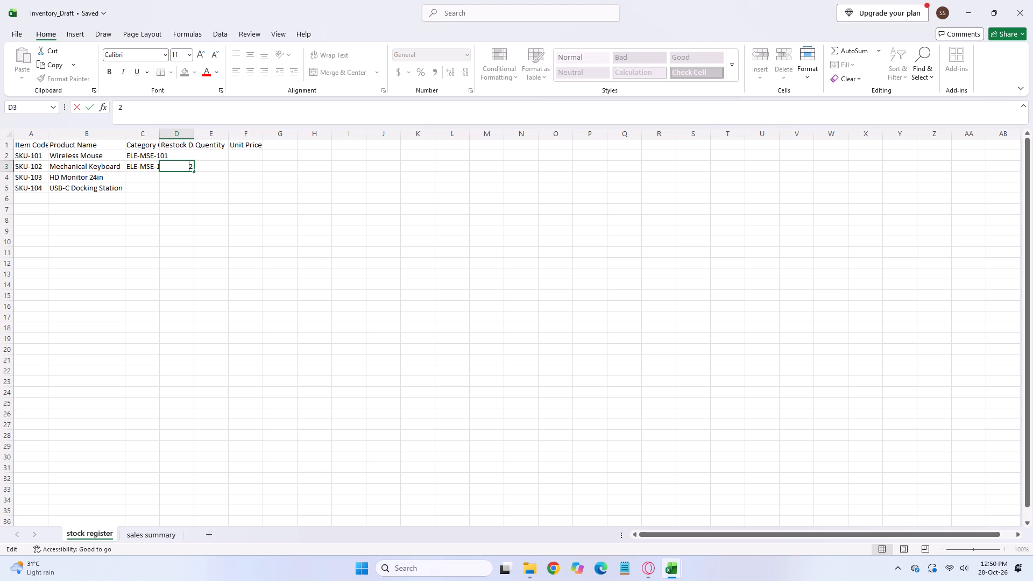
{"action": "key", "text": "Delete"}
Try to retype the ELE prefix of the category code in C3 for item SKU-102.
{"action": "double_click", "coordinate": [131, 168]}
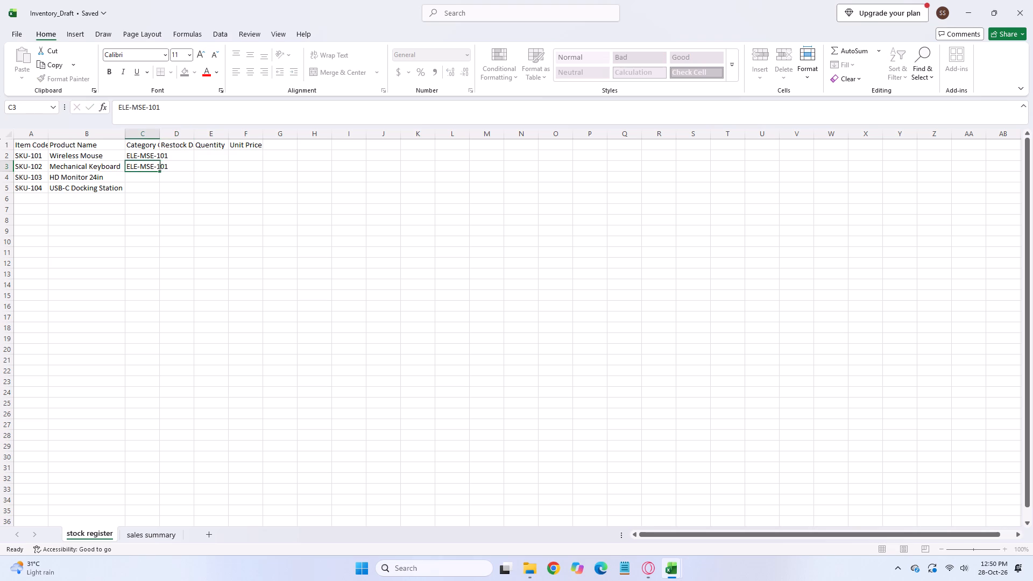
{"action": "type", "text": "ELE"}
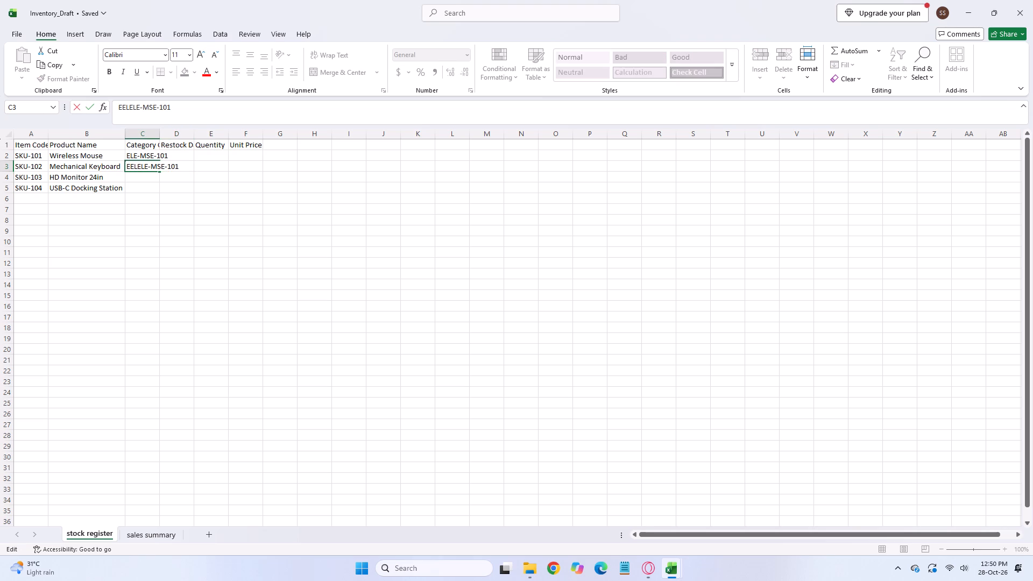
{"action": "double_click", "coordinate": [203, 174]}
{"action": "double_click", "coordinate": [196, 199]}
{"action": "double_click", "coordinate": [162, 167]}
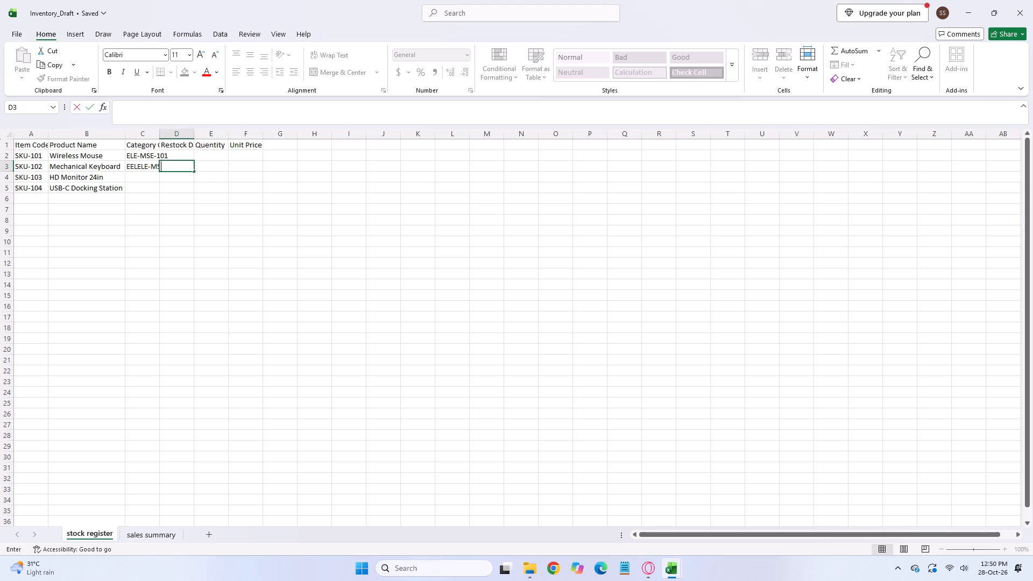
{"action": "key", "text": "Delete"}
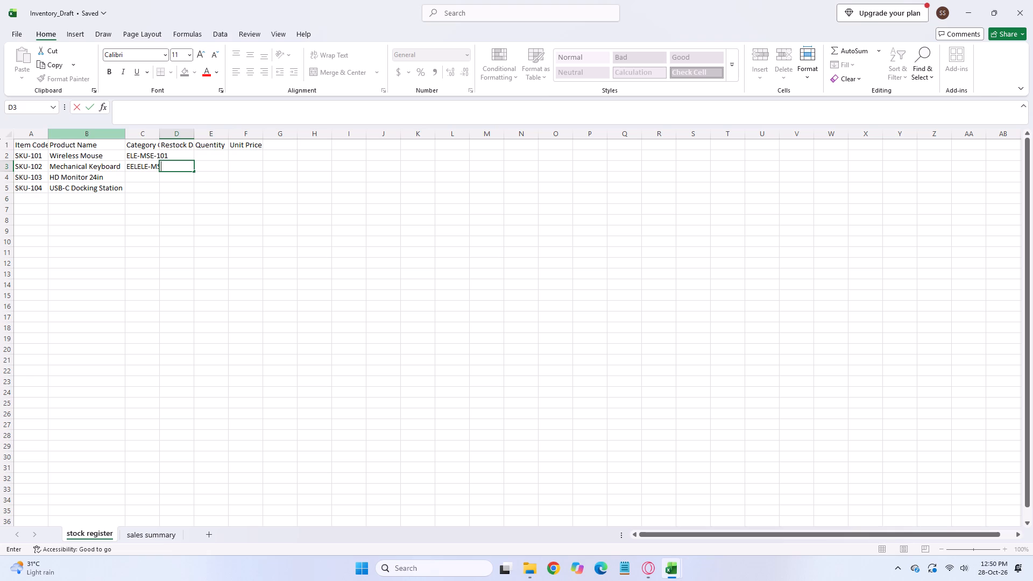
Clear the incorrect category code from C3 for item SKU-102.
{"action": "double_click", "coordinate": [143, 165]}
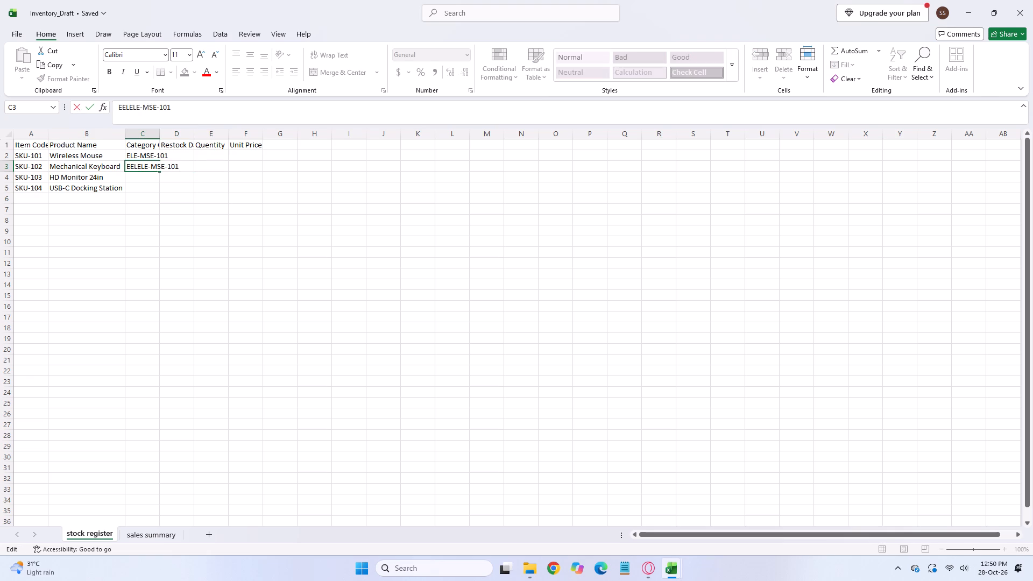
{"action": "key", "text": "Delete"}
{"action": "key", "text": "Delete"}
{"action": "key", "text": "Delete"}
{"action": "key", "text": "Delete"}
{"action": "key", "text": "Delete"}
{"action": "key", "text": "Delete"}
{"action": "key", "text": "BackSpace"}
{"action": "double_click", "coordinate": [155, 167]}
{"action": "key", "text": "BackSpace"}
{"action": "key", "text": "BackSpace"}
{"action": "key", "text": "BackSpace"}
{"action": "key", "text": "BackSpace"}
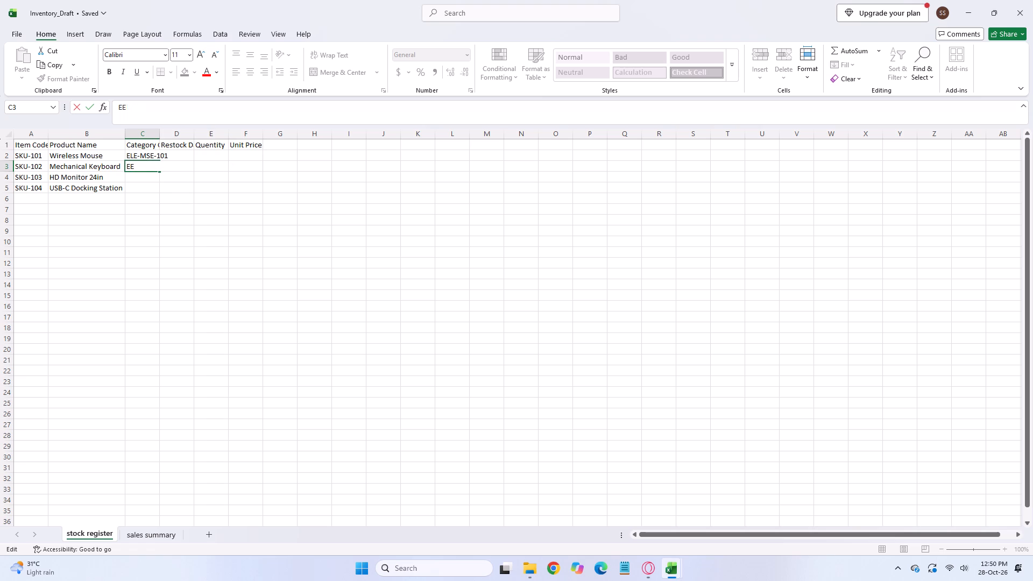
{"action": "key", "text": "BackSpace"}
{"action": "key", "text": "BackSpace"}
{"action": "double_click", "coordinate": [182, 212]}
{"action": "left_click", "coordinate": [144, 170]}
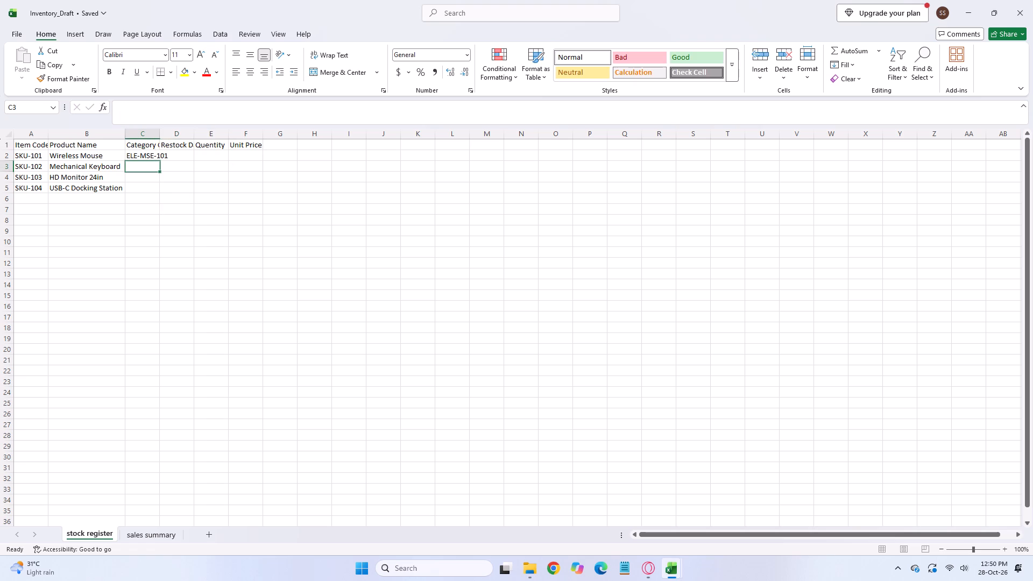
Enter the category code "ELE-KBD-102" in C3 for the Mechanical Keyboard.
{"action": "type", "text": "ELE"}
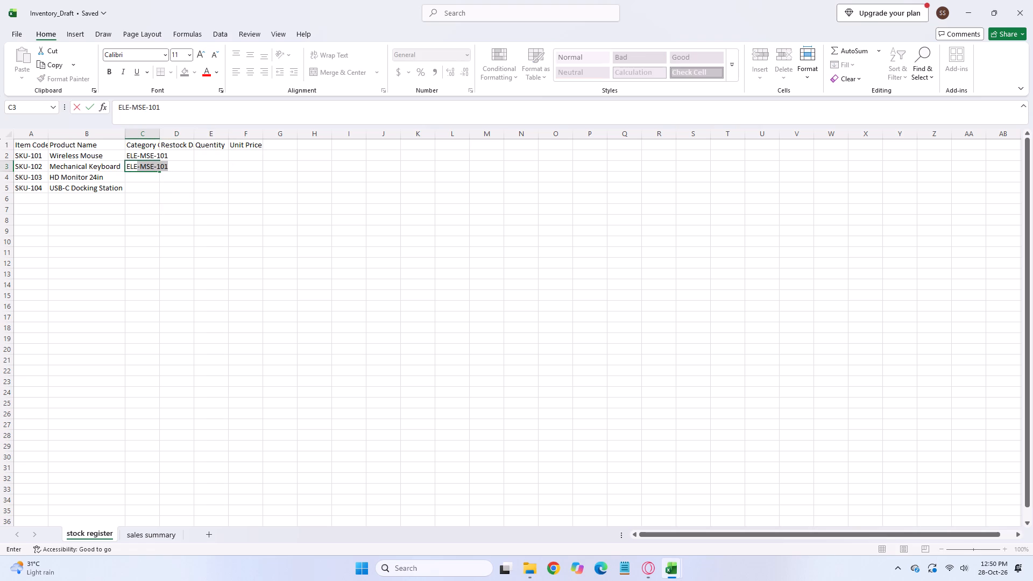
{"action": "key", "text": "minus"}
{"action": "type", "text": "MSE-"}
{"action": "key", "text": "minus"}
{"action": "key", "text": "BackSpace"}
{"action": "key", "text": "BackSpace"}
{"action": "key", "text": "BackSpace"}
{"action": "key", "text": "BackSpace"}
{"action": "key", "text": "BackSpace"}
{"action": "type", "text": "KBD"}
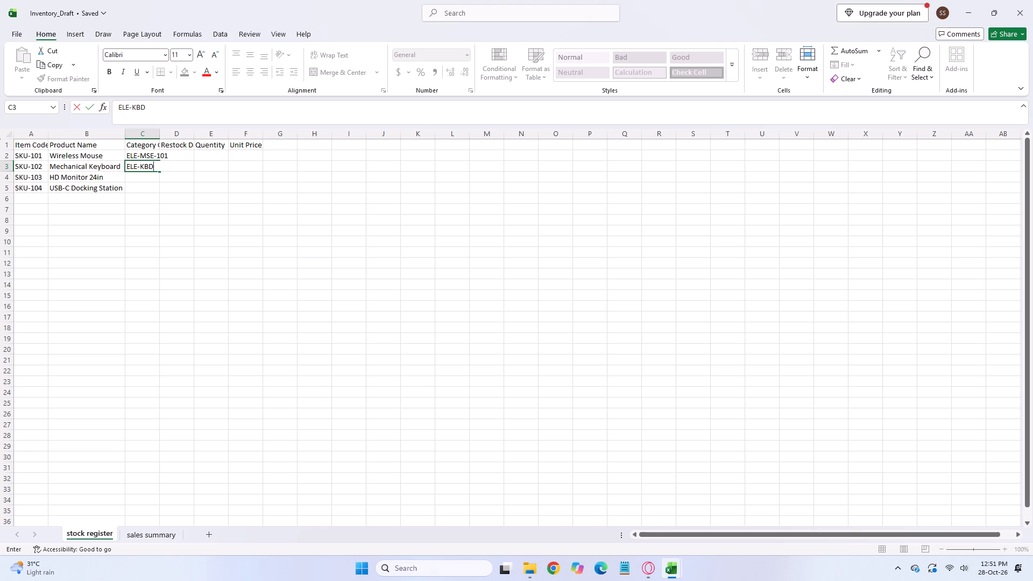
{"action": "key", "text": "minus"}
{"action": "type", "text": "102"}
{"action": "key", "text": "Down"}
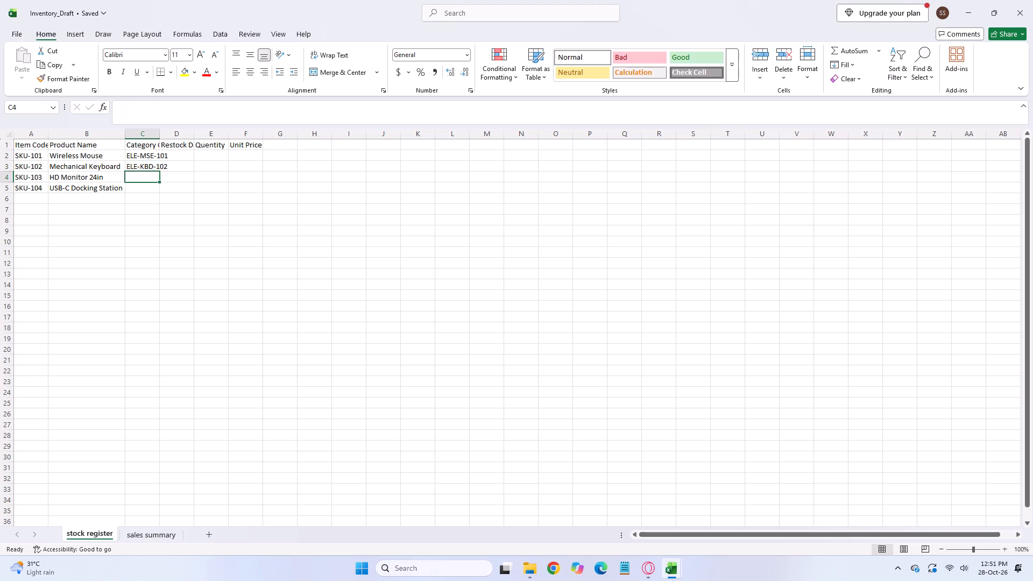
Enter the category code ELE-MON-103 in C4 for the HD Monitor 24in.
{"action": "type", "text": "ELE"}
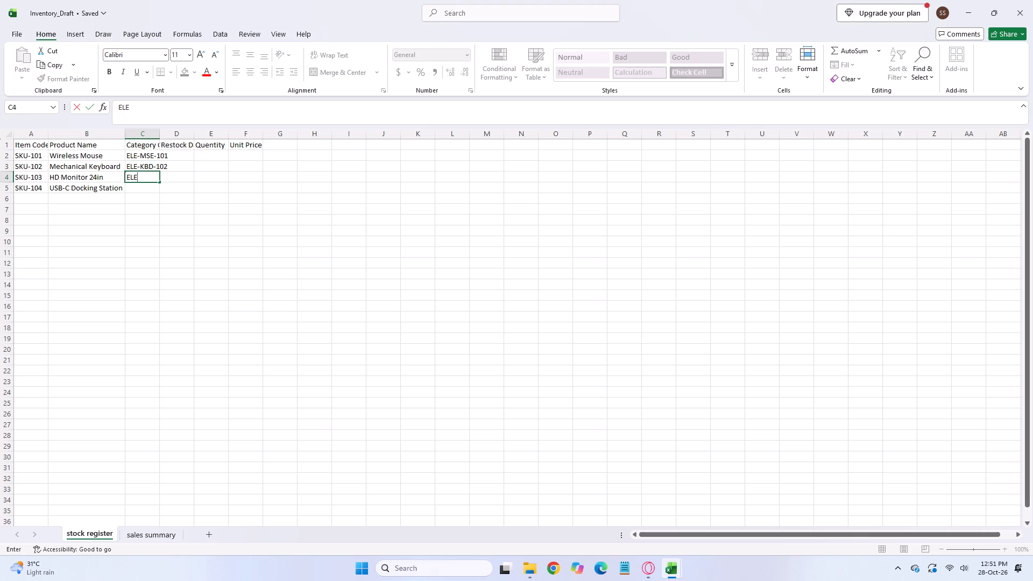
{"action": "key", "text": "minus"}
{"action": "type", "text": "MON"}
{"action": "key", "text": "minus"}
{"action": "type", "text": "103"}
{"action": "key", "text": "Down"}
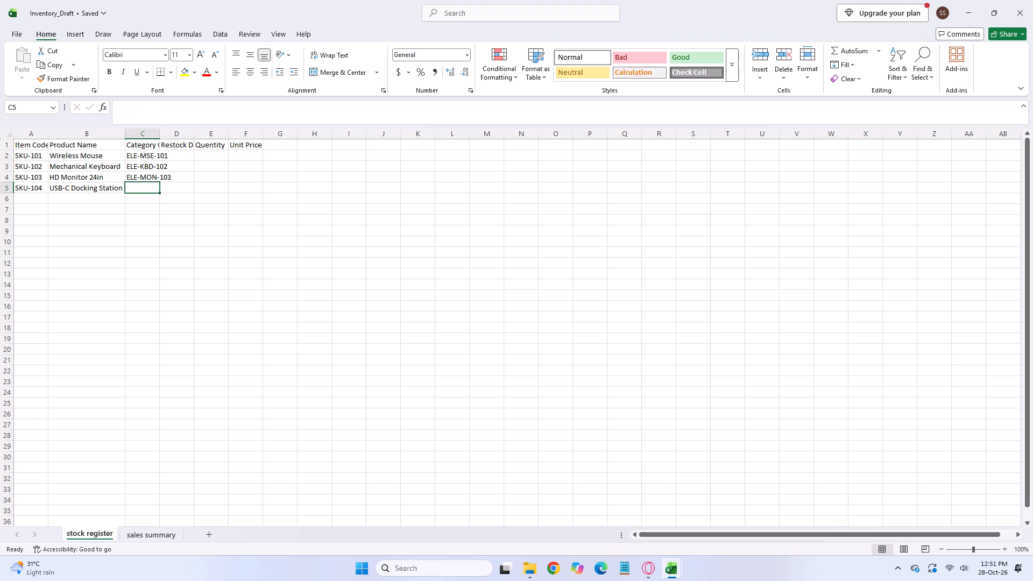
Enter the category code ELE-DCK-104 in C5 for the USB-C Docking Station.
{"action": "type", "text": "ELE"}
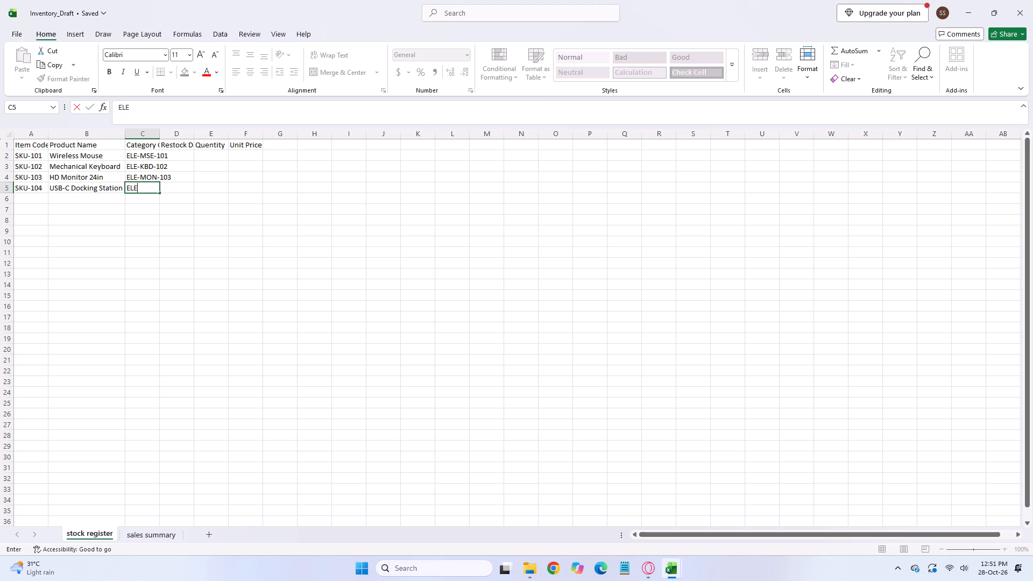
{"action": "key", "text": "minus"}
{"action": "type", "text": "DCK"}
{"action": "key", "text": "minus"}
{"action": "type", "text": "104"}
{"action": "double_click", "coordinate": [235, 182]}
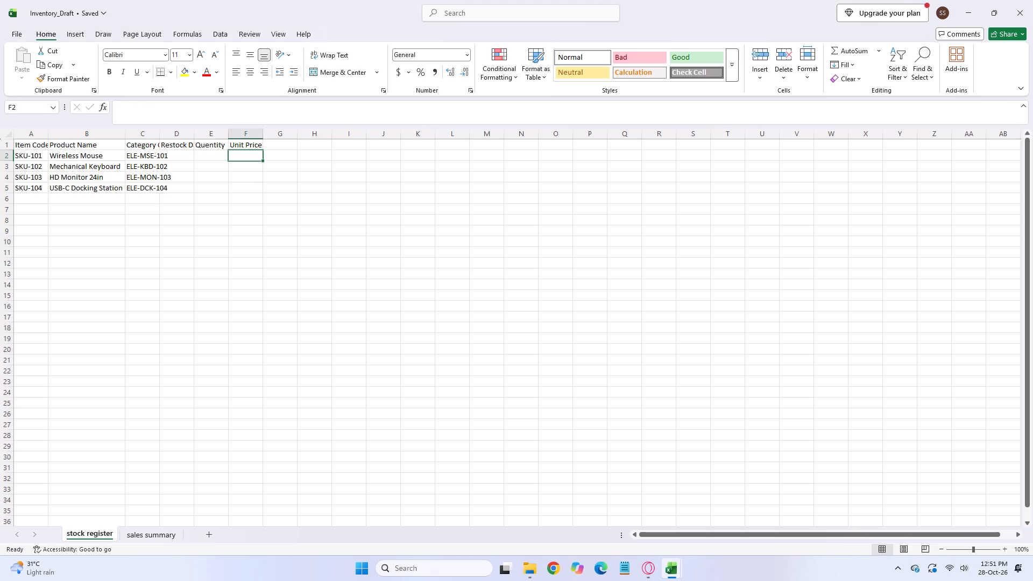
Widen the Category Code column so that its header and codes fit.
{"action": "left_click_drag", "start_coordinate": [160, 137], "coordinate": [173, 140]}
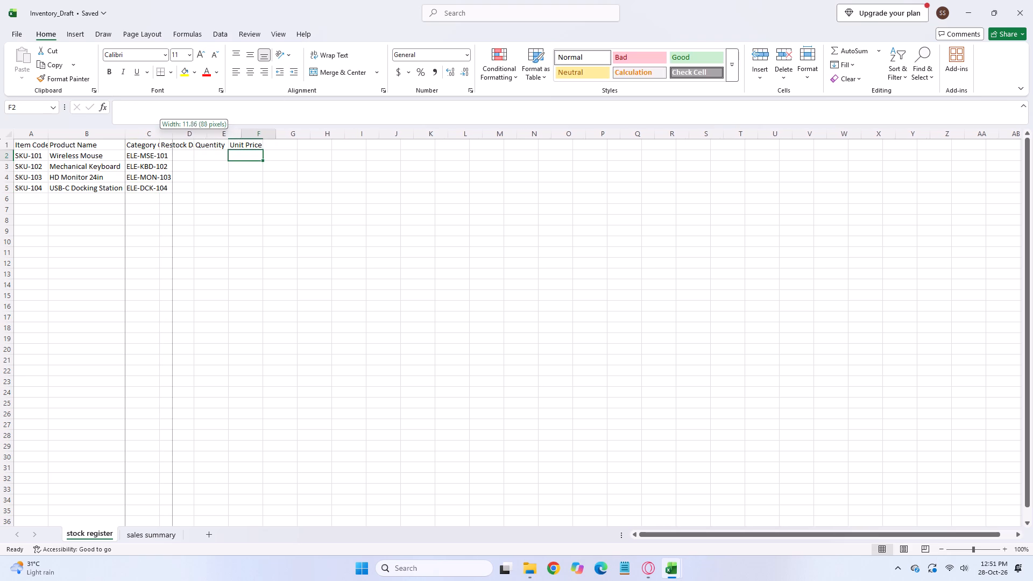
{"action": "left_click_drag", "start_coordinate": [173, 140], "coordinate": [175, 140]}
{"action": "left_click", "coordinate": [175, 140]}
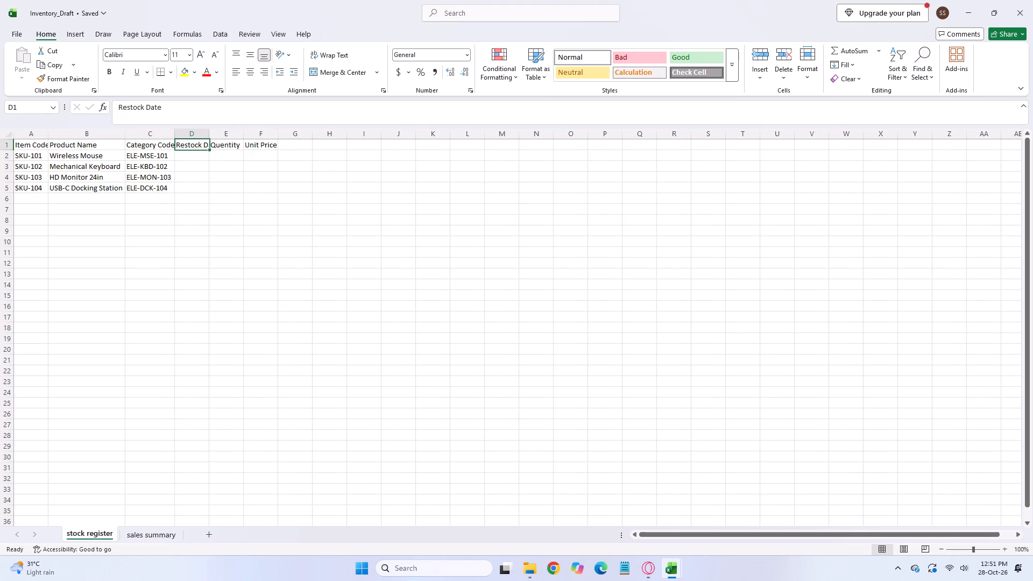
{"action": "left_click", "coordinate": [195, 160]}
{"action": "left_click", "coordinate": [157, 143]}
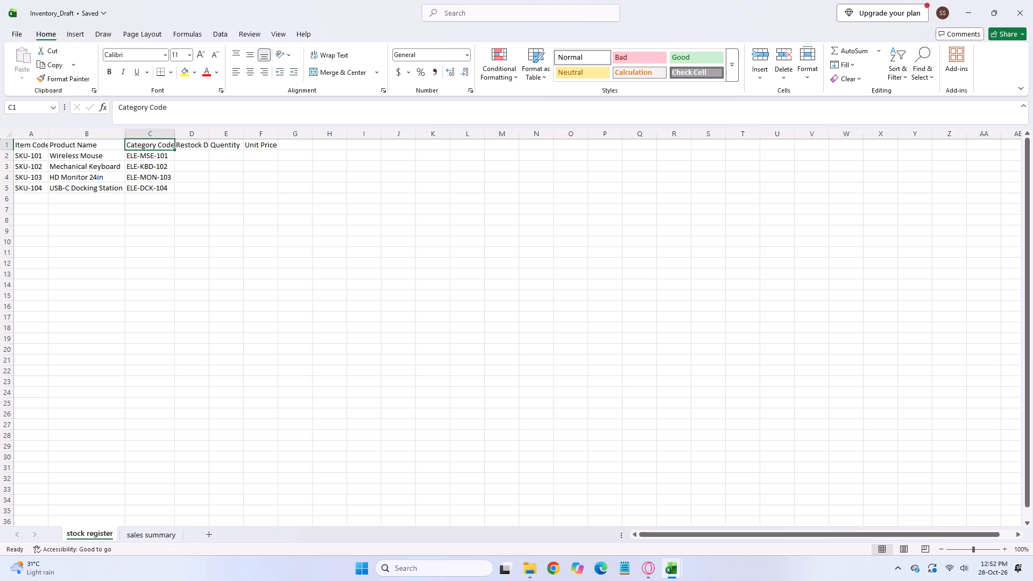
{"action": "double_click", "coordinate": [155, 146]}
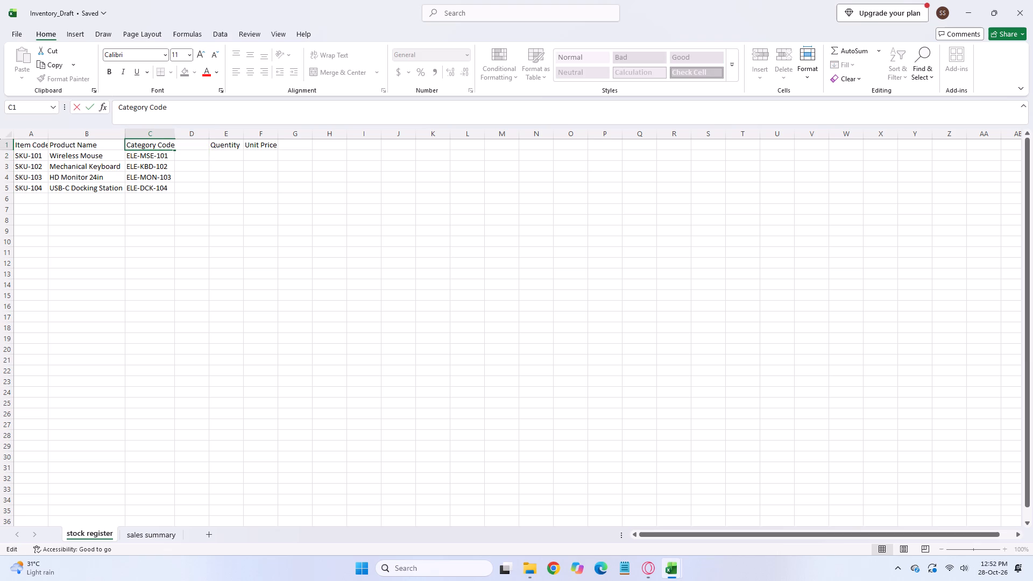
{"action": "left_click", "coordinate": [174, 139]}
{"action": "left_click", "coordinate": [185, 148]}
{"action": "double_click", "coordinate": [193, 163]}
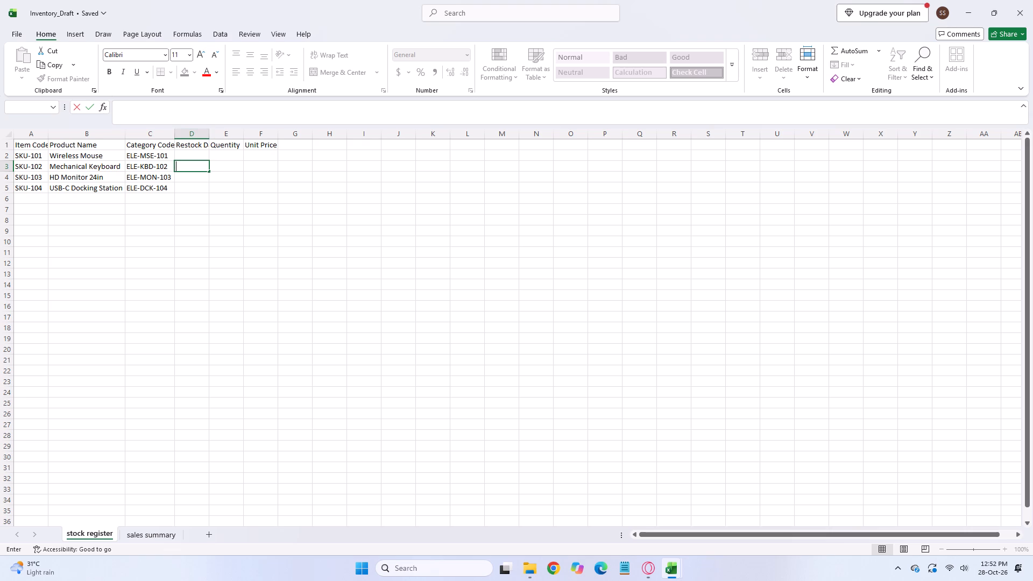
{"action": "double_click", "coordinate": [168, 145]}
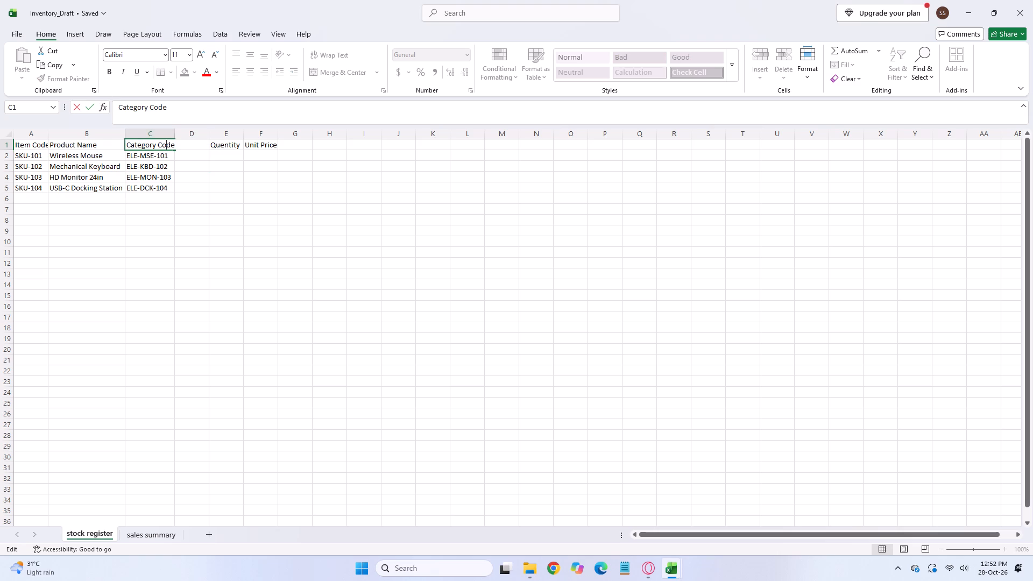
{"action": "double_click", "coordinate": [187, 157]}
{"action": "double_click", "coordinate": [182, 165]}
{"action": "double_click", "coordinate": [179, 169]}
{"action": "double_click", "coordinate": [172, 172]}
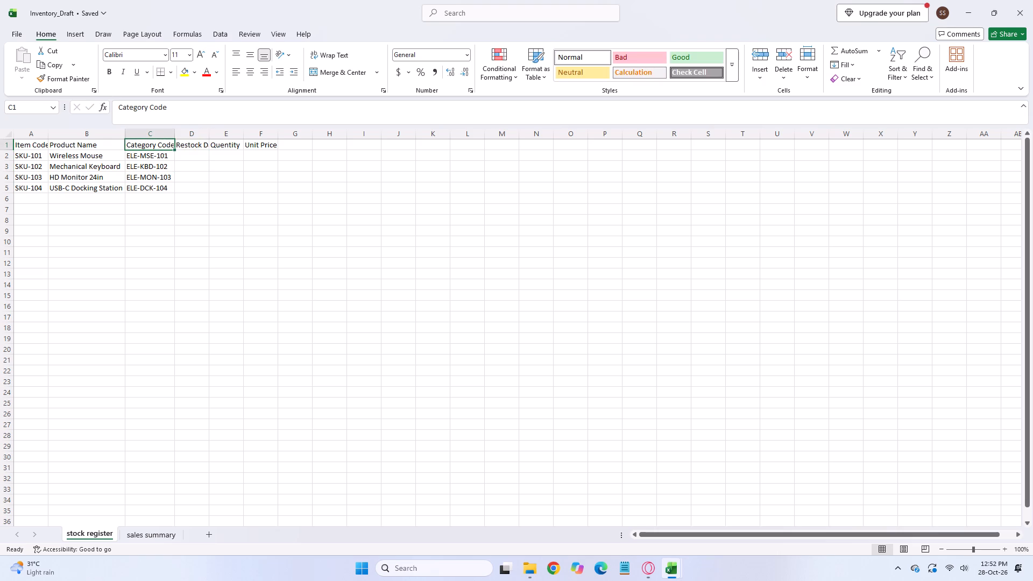
Readjust the Category Code column's width so that it closely fits the full header text.
{"action": "left_click_drag", "start_coordinate": [175, 138], "coordinate": [159, 138]}
{"action": "left_click", "coordinate": [159, 138]}
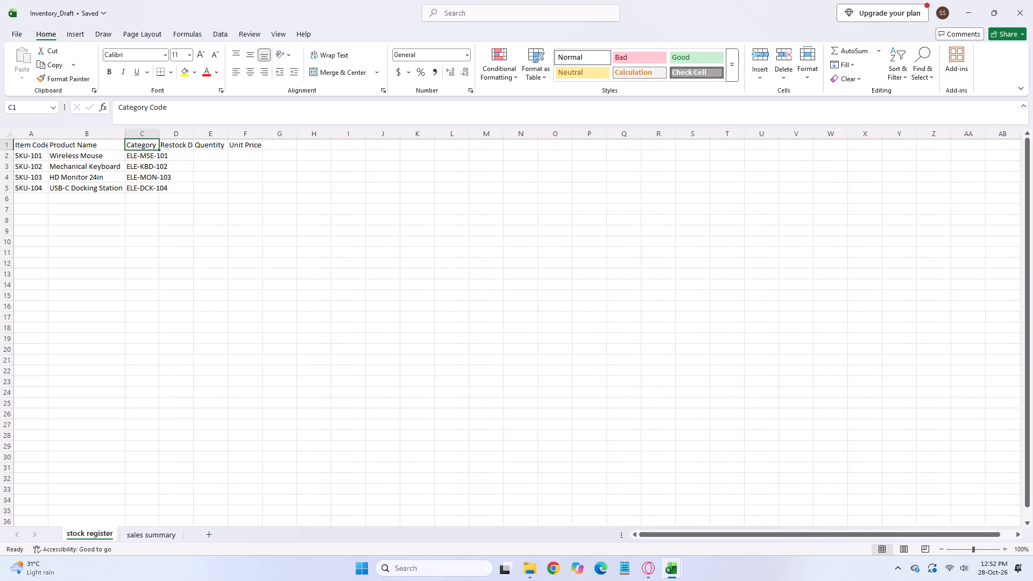
{"action": "left_click_drag", "start_coordinate": [159, 138], "coordinate": [194, 137]}
{"action": "left_click", "coordinate": [194, 137]}
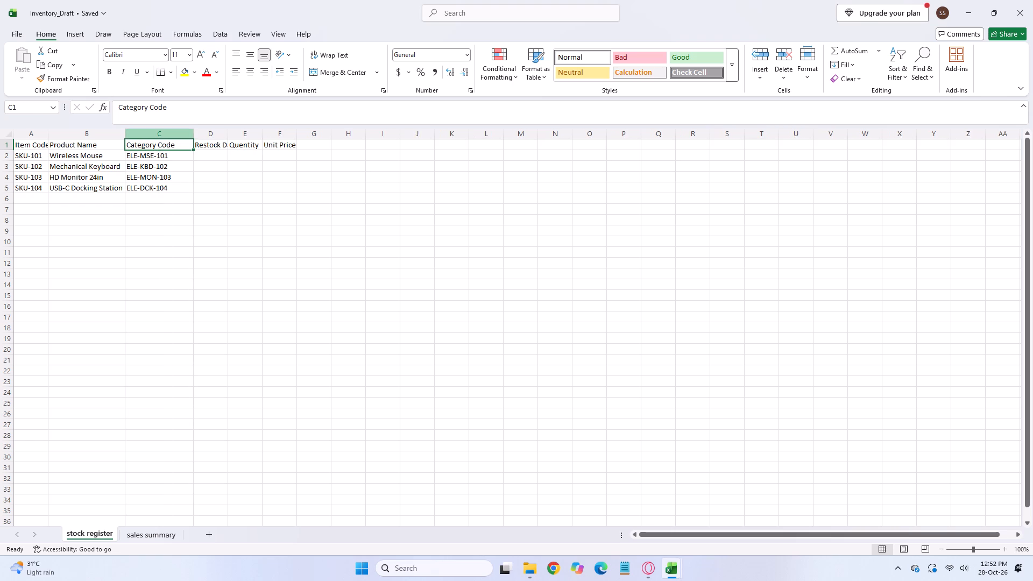
{"action": "left_click_drag", "start_coordinate": [193, 135], "coordinate": [176, 137]}
{"action": "left_click", "coordinate": [176, 137]}
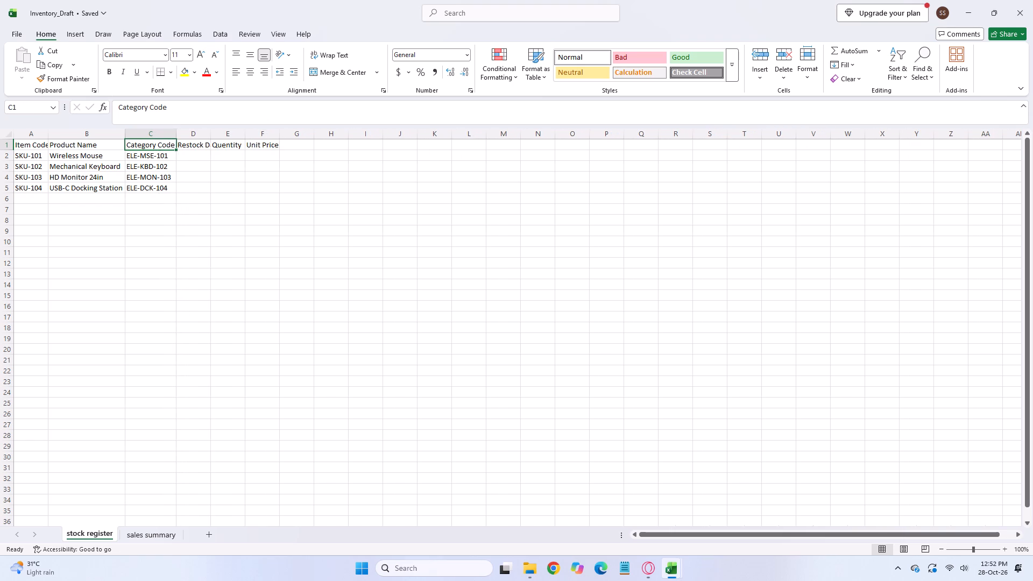
Enter the restock date 01/10/2026 in D2 for the Wireless Mouse.
{"action": "left_click", "coordinate": [190, 155]}
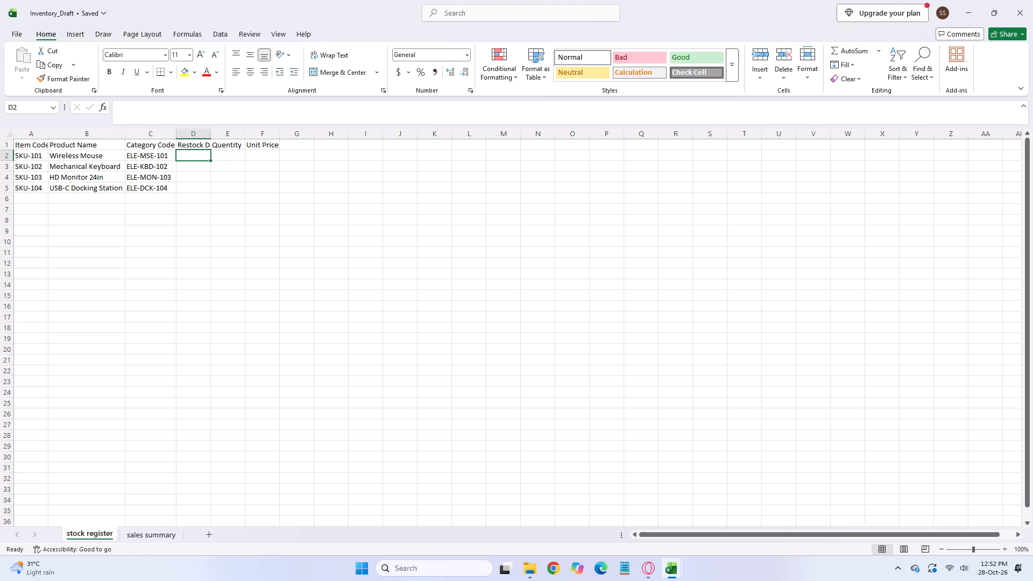
{"action": "type", "text": "01/"}
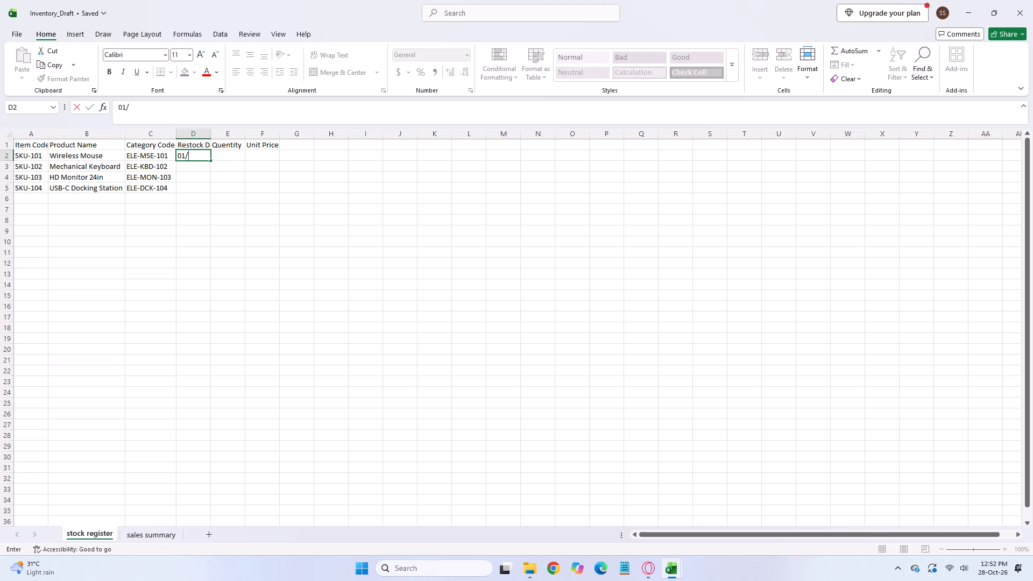
{"action": "type", "text": "10/"}
{"action": "type", "text": "2026"}
{"action": "key", "text": "Down"}
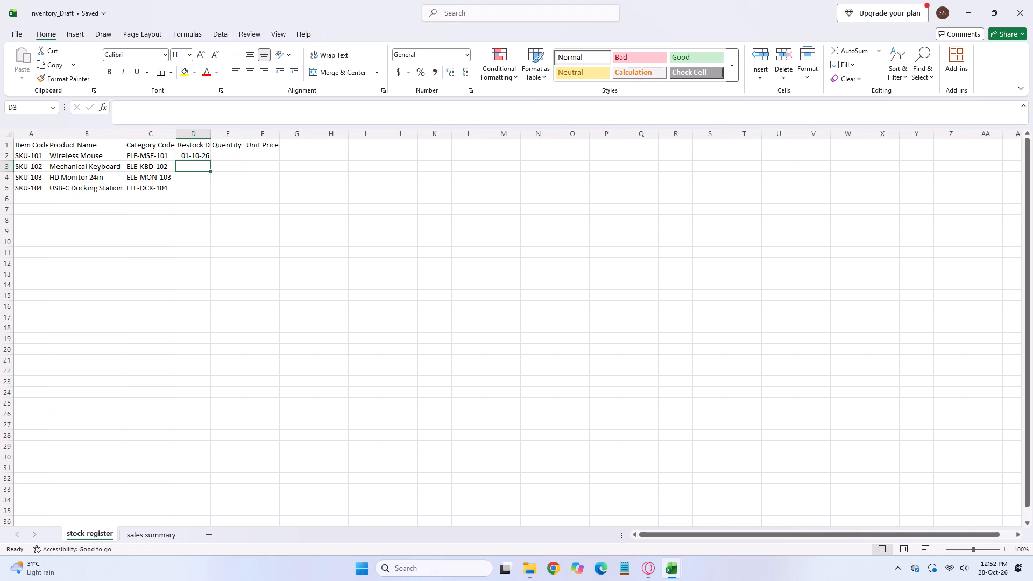
Enter the restock date 05/10/2026 in D3 for the Mechanical Keyboard.
{"action": "type", "text": "05"}
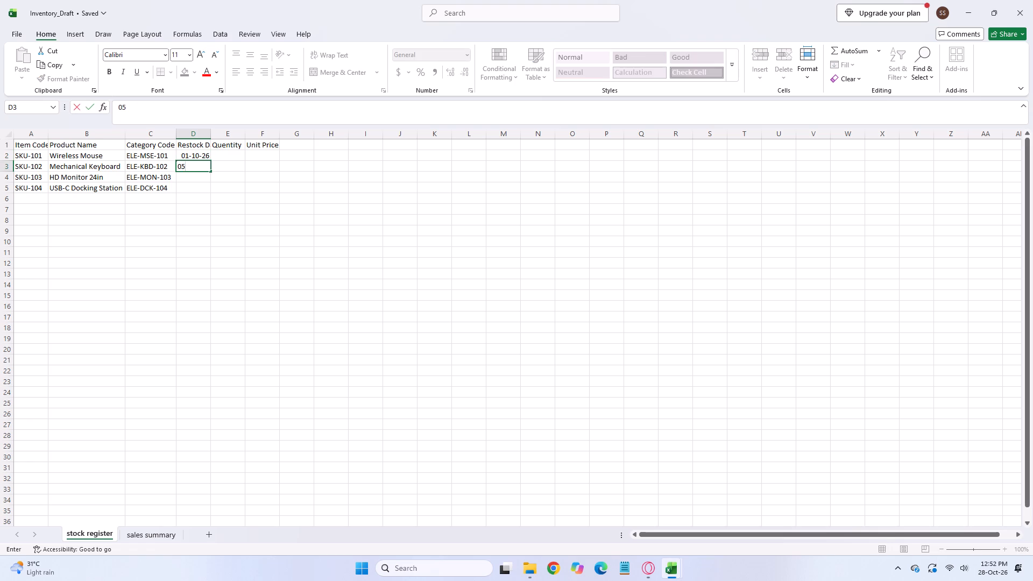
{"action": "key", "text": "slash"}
Complete the restock date 05/10/2026 in D3 for the Mechanical Keyboard.
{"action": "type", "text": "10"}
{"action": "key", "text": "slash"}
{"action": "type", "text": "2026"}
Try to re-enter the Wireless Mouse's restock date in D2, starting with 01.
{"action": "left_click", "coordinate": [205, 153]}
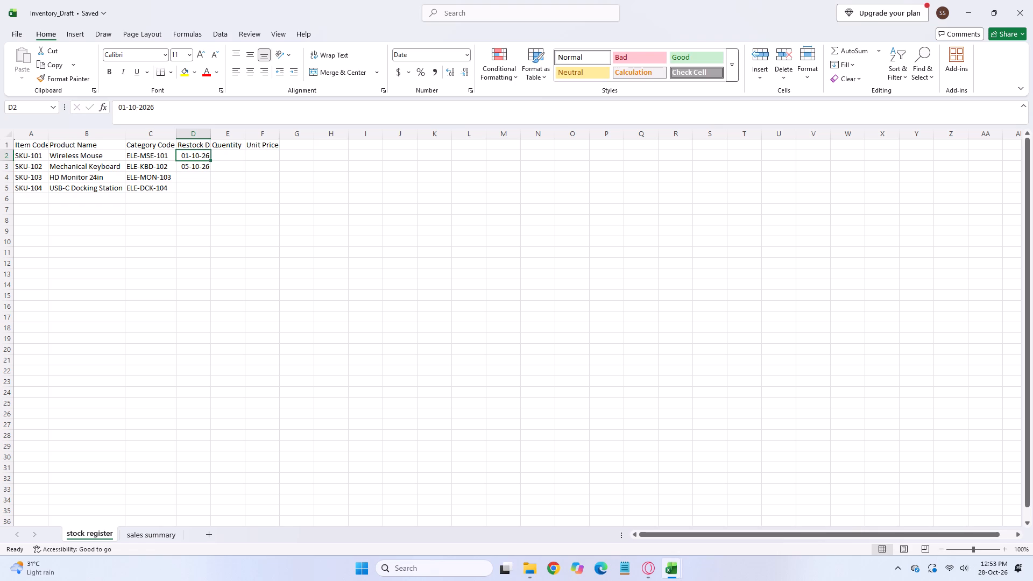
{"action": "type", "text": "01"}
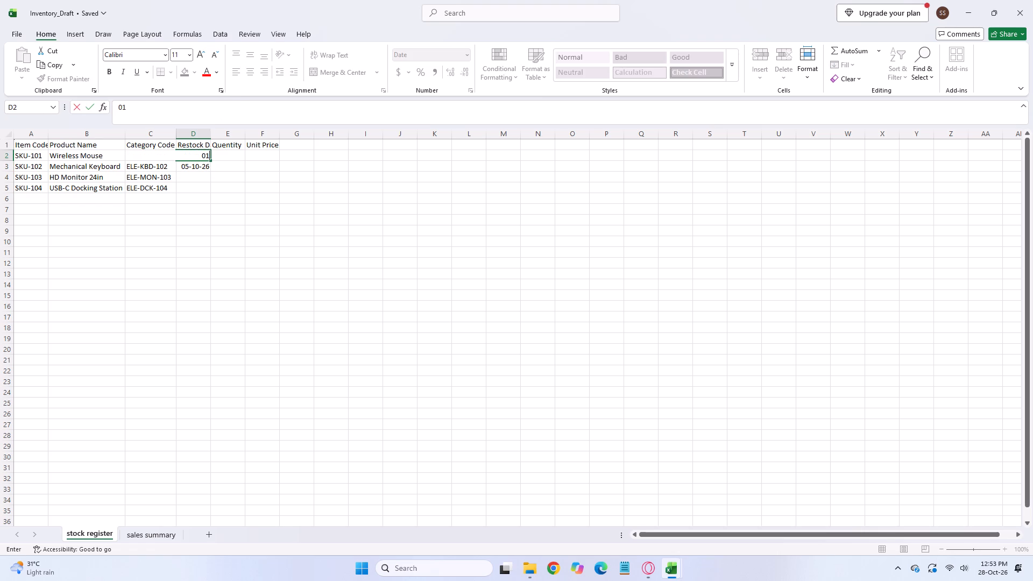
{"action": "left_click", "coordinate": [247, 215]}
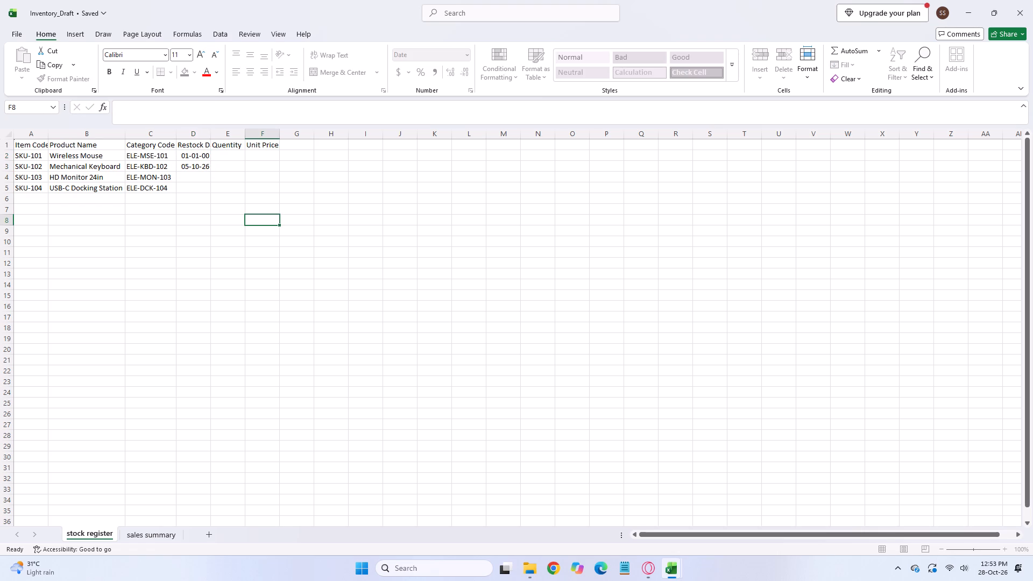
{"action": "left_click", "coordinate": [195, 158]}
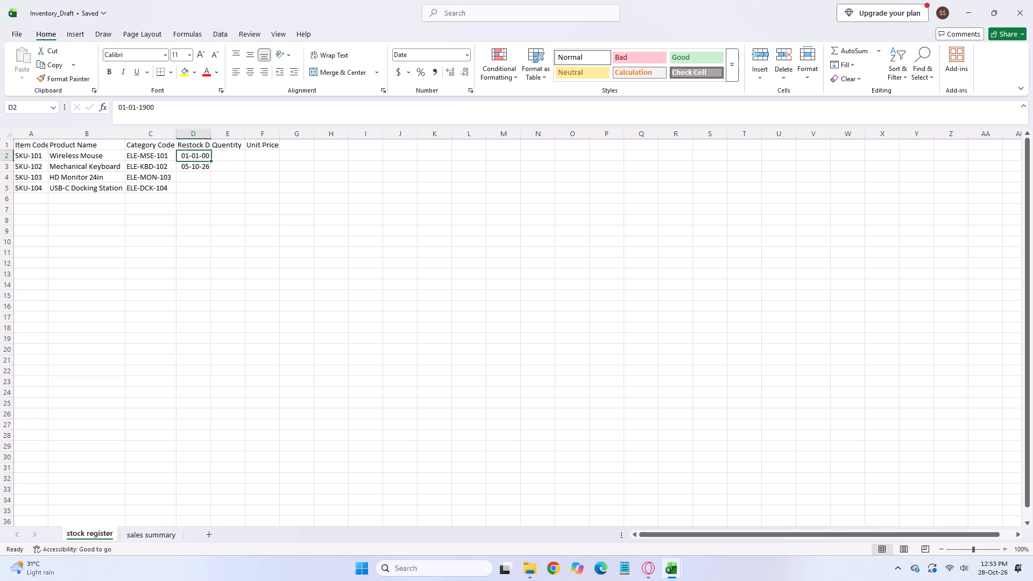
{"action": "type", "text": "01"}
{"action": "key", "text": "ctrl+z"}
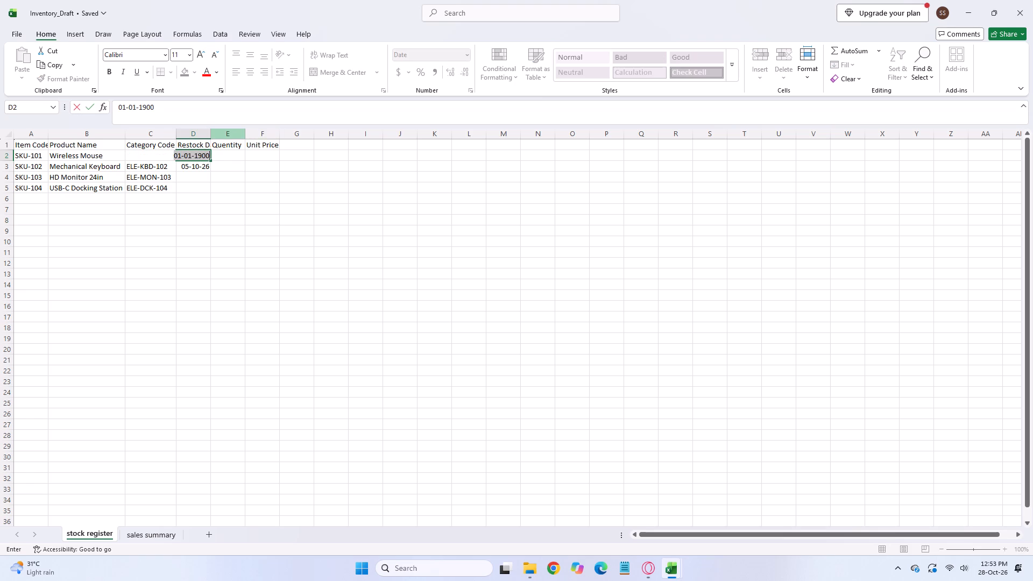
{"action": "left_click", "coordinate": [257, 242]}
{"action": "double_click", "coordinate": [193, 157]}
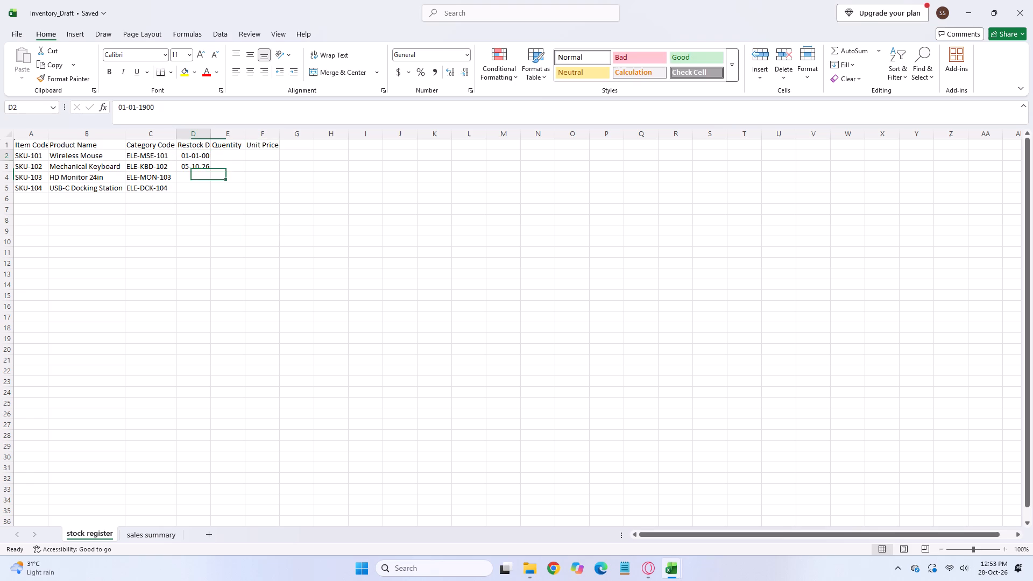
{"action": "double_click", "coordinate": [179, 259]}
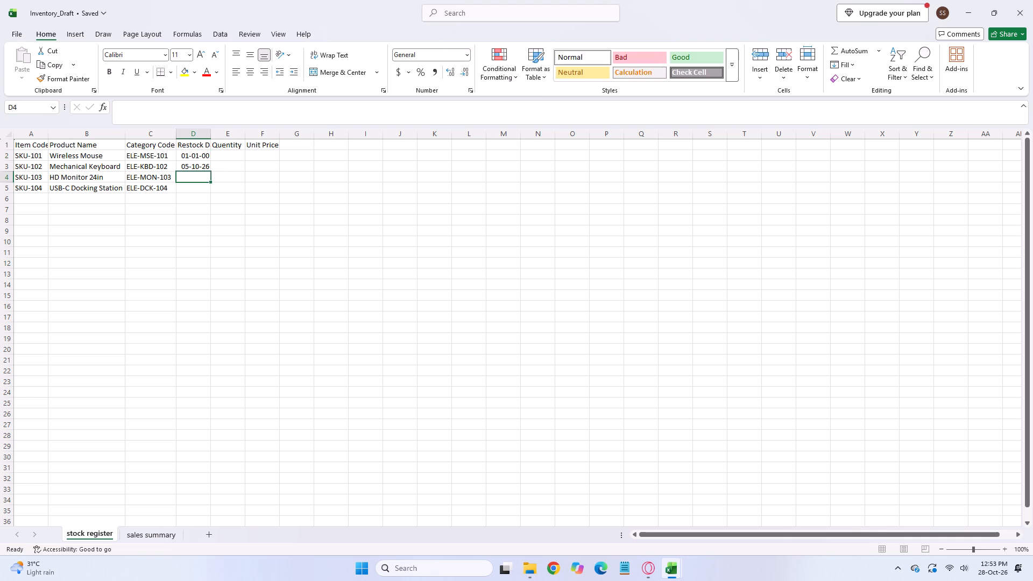
Clear the Wireless Mouse's restock date in D2 and re-enter it, beginning with 01/.
{"action": "left_click", "coordinate": [197, 161]}
{"action": "left_click", "coordinate": [199, 155]}
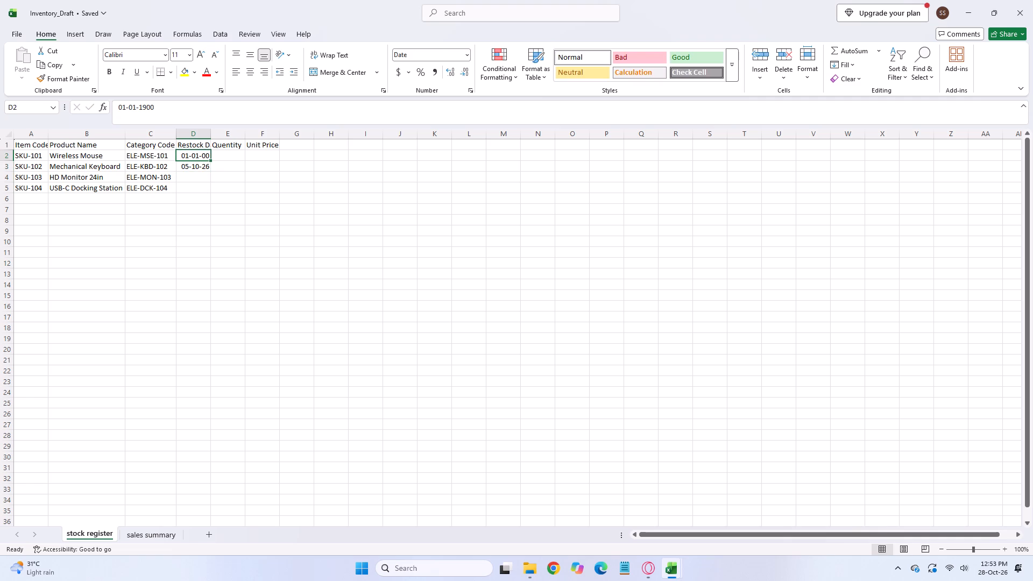
{"action": "key", "text": "Delete"}
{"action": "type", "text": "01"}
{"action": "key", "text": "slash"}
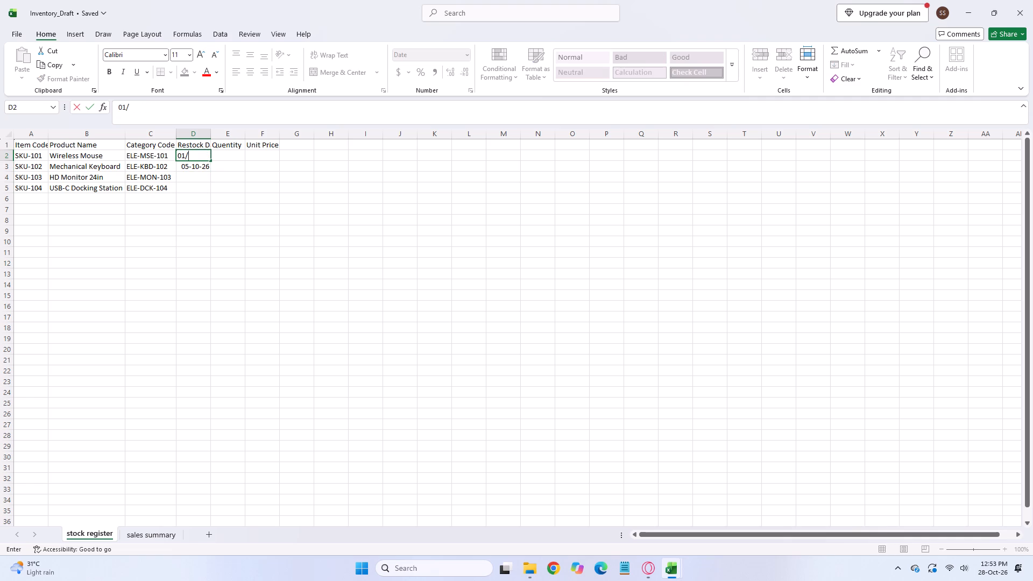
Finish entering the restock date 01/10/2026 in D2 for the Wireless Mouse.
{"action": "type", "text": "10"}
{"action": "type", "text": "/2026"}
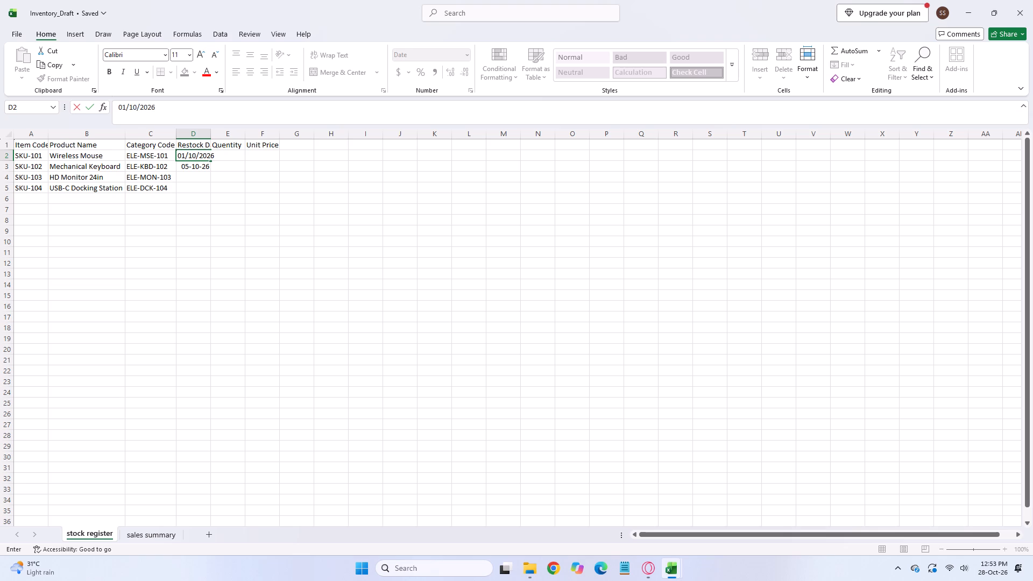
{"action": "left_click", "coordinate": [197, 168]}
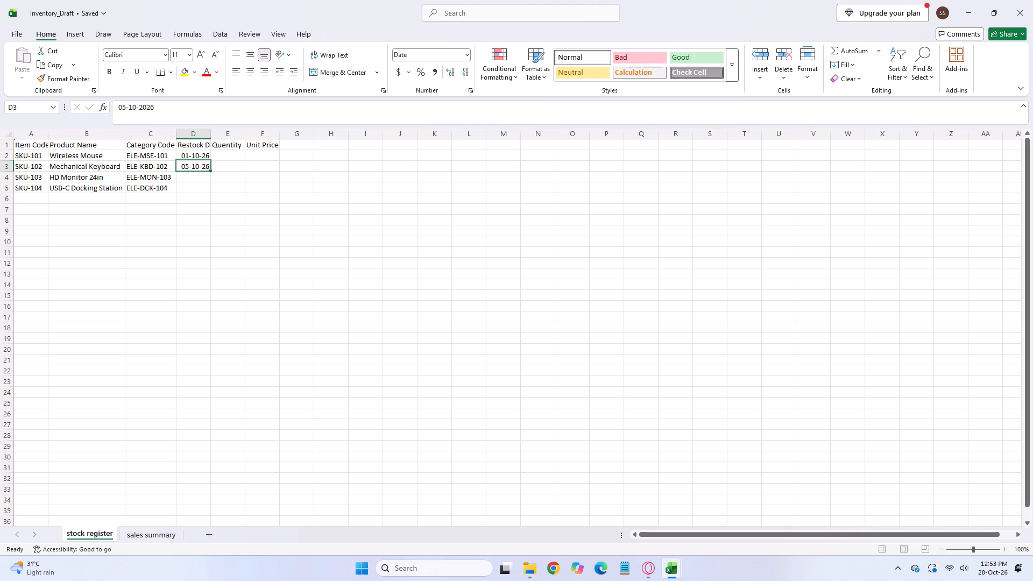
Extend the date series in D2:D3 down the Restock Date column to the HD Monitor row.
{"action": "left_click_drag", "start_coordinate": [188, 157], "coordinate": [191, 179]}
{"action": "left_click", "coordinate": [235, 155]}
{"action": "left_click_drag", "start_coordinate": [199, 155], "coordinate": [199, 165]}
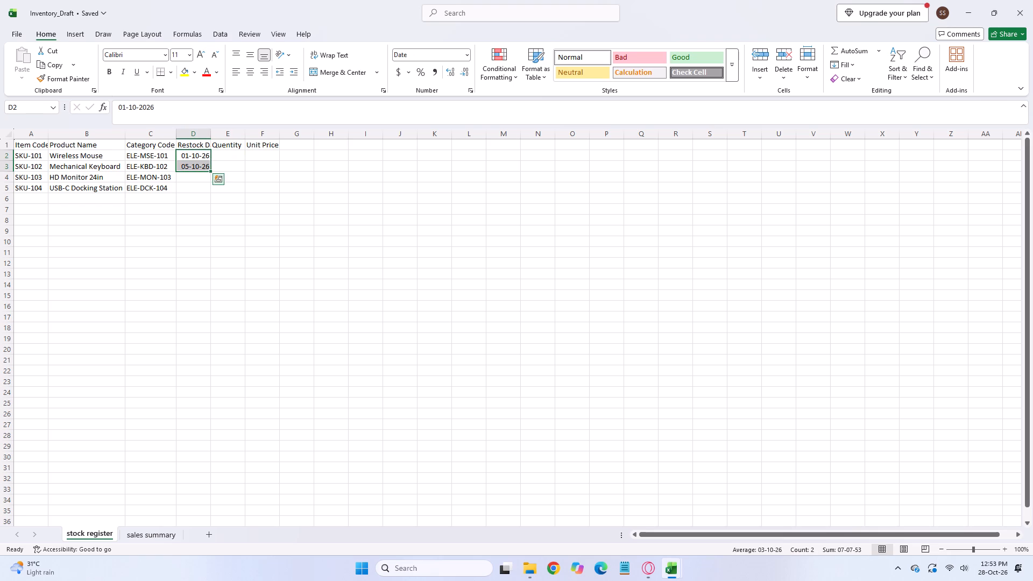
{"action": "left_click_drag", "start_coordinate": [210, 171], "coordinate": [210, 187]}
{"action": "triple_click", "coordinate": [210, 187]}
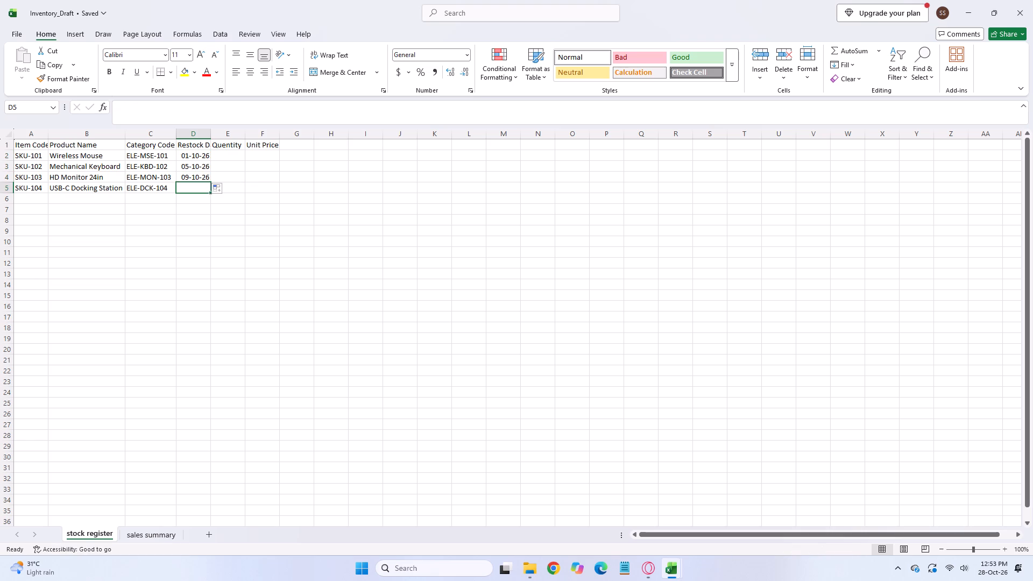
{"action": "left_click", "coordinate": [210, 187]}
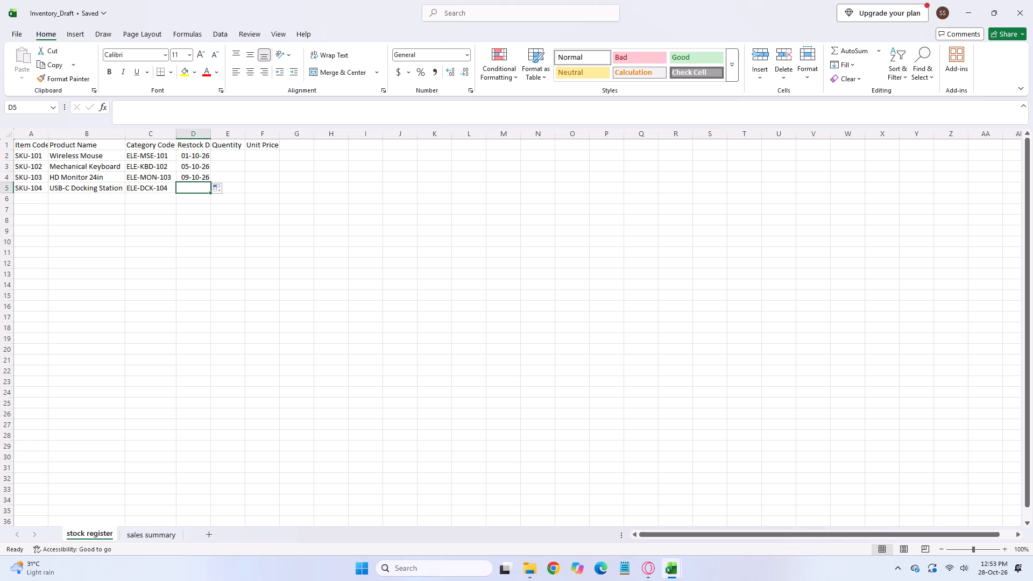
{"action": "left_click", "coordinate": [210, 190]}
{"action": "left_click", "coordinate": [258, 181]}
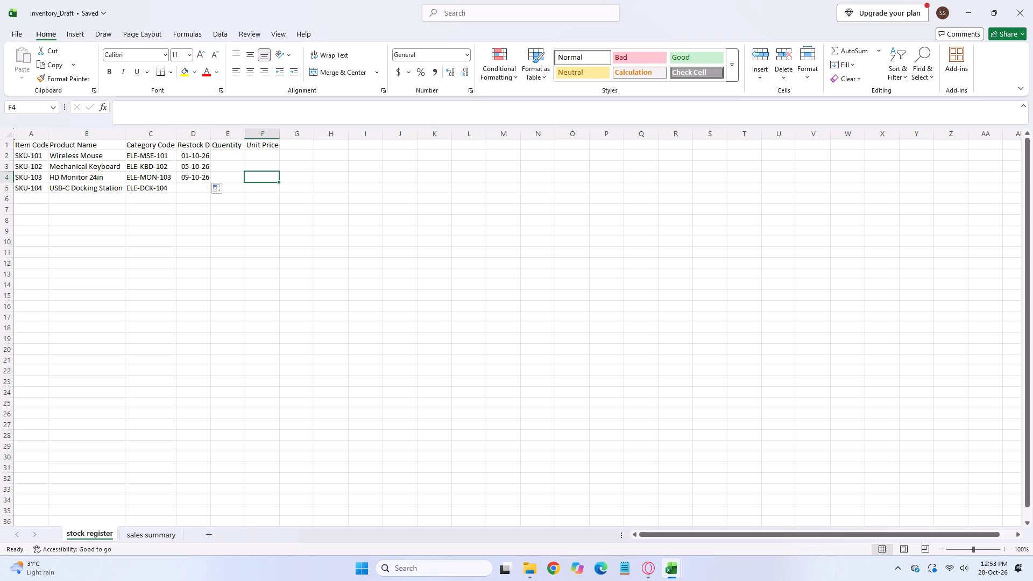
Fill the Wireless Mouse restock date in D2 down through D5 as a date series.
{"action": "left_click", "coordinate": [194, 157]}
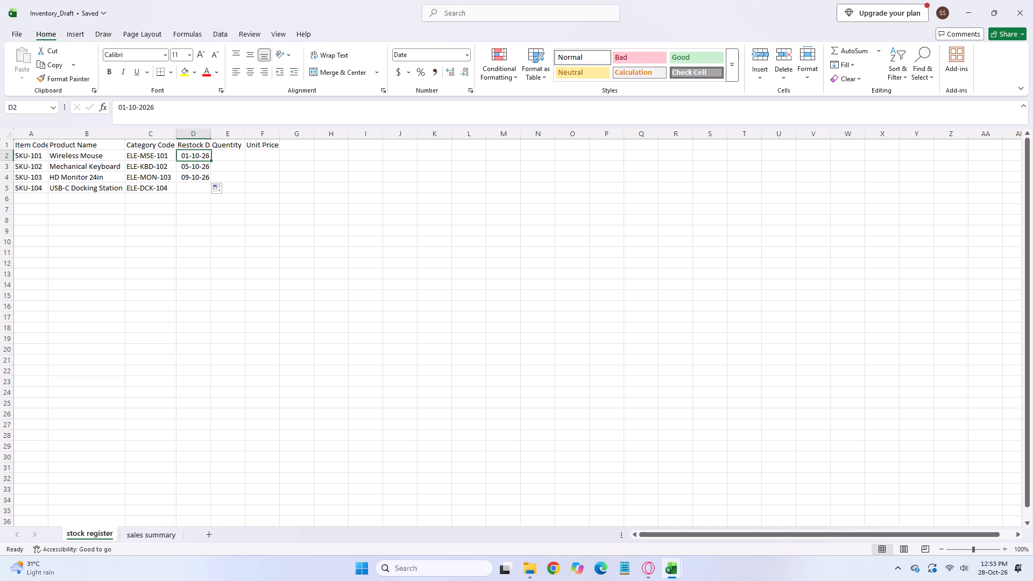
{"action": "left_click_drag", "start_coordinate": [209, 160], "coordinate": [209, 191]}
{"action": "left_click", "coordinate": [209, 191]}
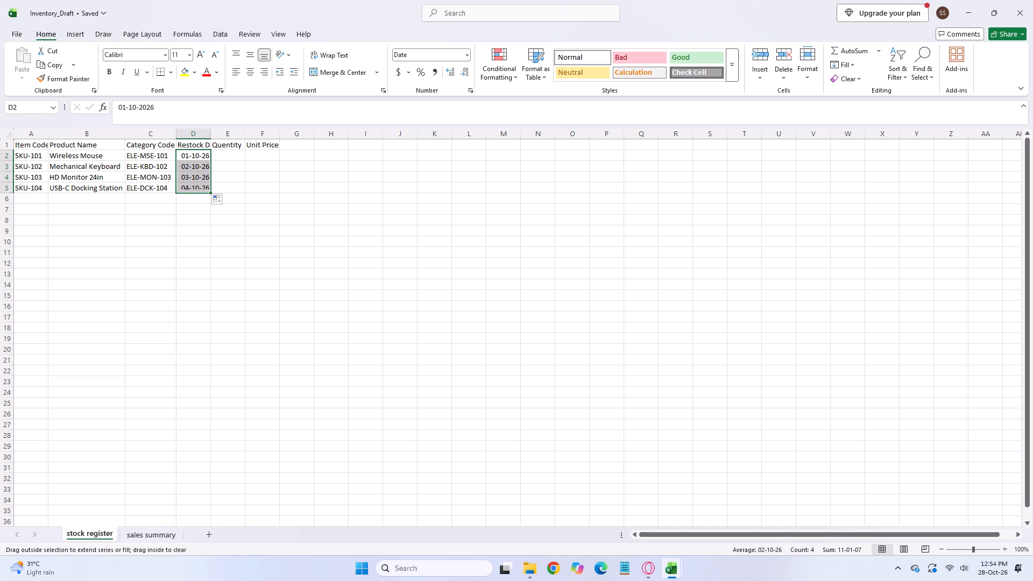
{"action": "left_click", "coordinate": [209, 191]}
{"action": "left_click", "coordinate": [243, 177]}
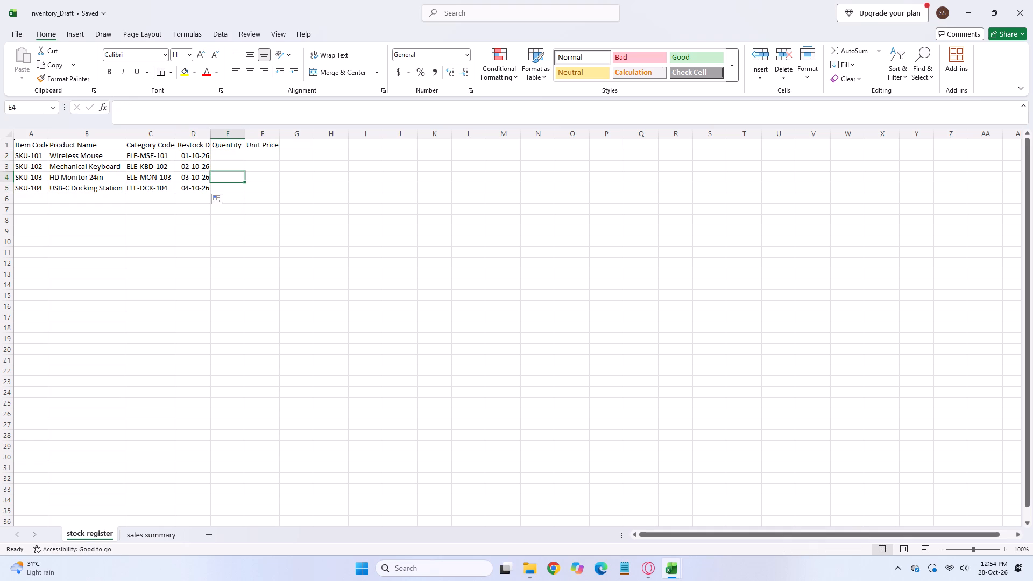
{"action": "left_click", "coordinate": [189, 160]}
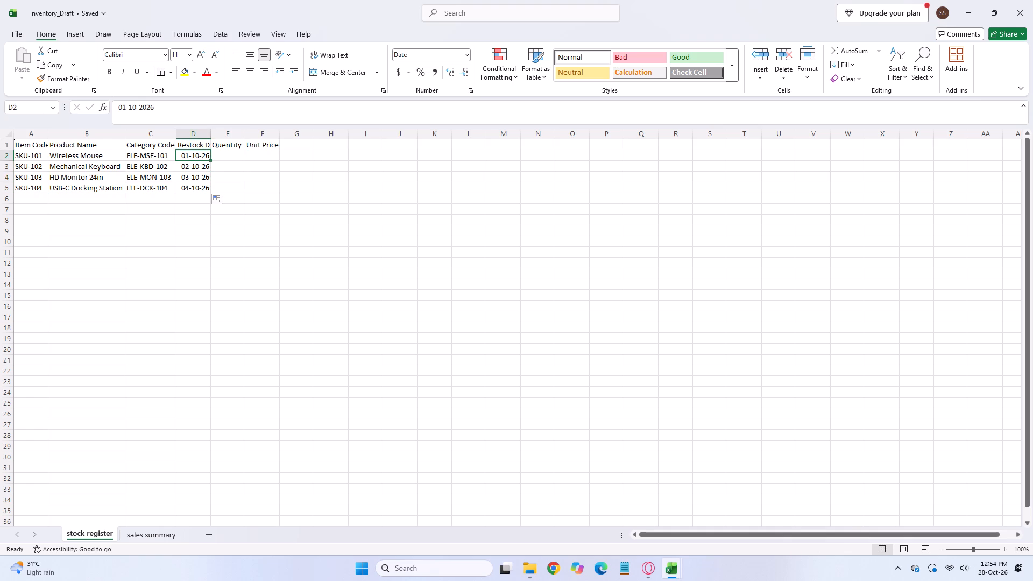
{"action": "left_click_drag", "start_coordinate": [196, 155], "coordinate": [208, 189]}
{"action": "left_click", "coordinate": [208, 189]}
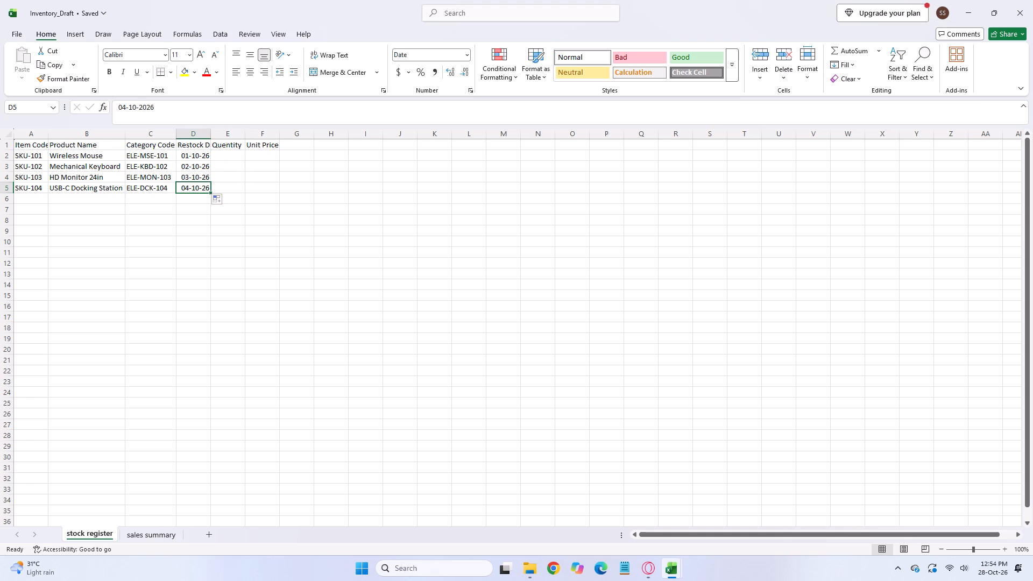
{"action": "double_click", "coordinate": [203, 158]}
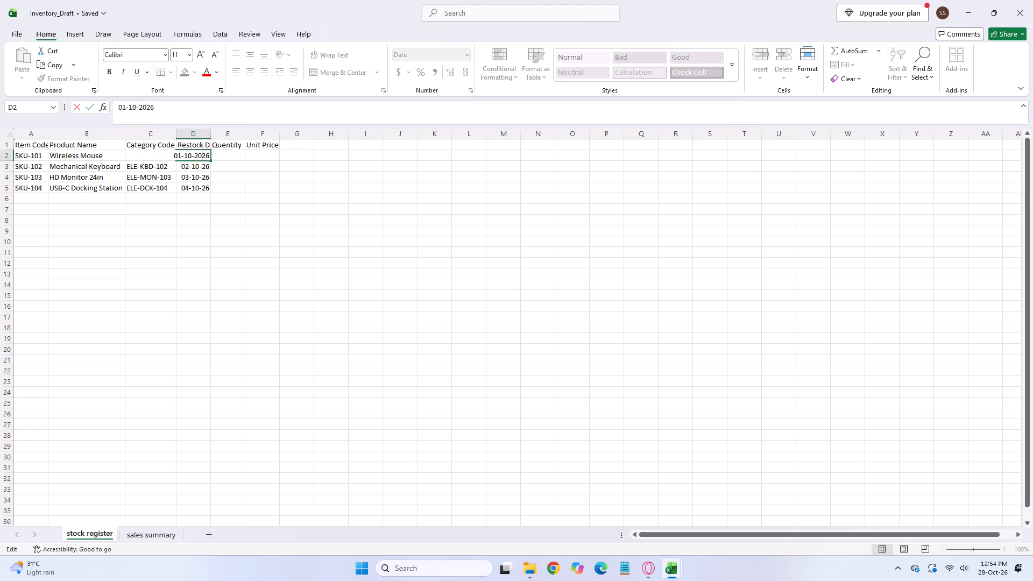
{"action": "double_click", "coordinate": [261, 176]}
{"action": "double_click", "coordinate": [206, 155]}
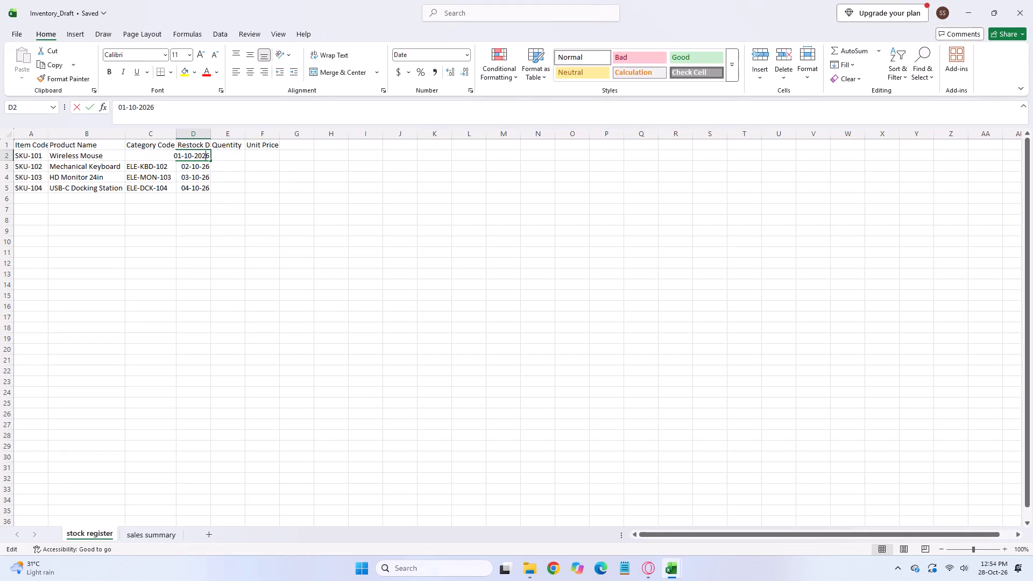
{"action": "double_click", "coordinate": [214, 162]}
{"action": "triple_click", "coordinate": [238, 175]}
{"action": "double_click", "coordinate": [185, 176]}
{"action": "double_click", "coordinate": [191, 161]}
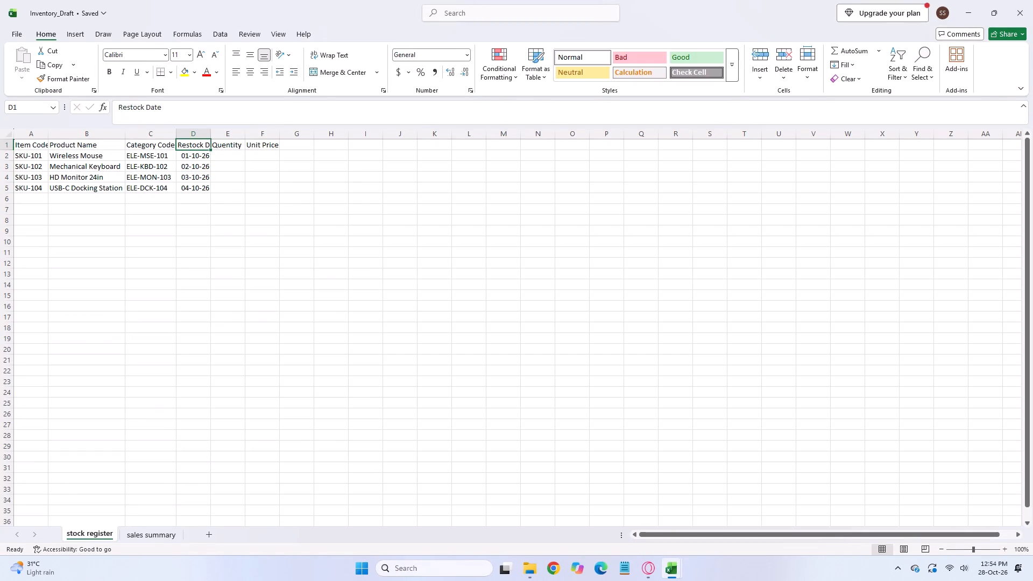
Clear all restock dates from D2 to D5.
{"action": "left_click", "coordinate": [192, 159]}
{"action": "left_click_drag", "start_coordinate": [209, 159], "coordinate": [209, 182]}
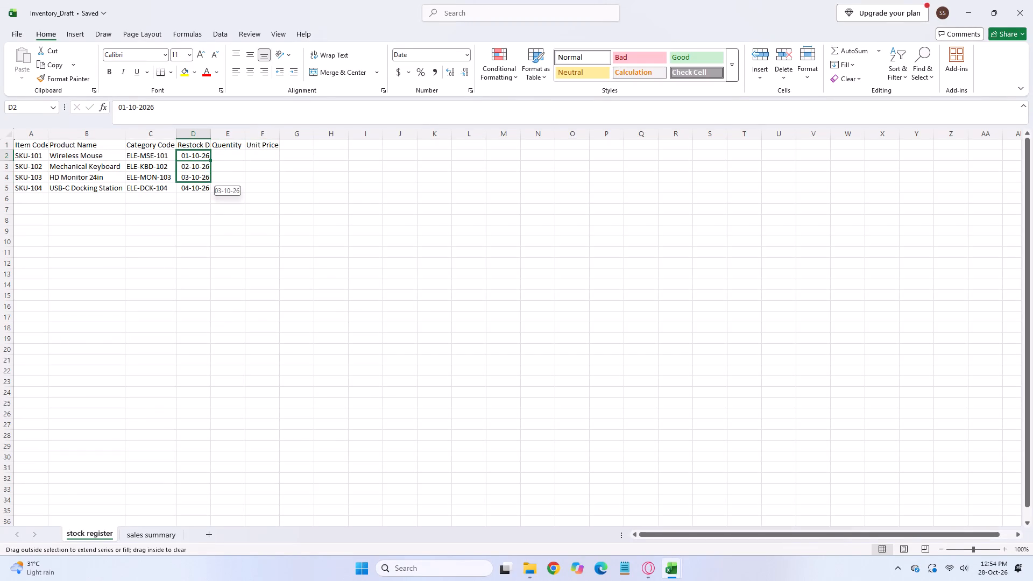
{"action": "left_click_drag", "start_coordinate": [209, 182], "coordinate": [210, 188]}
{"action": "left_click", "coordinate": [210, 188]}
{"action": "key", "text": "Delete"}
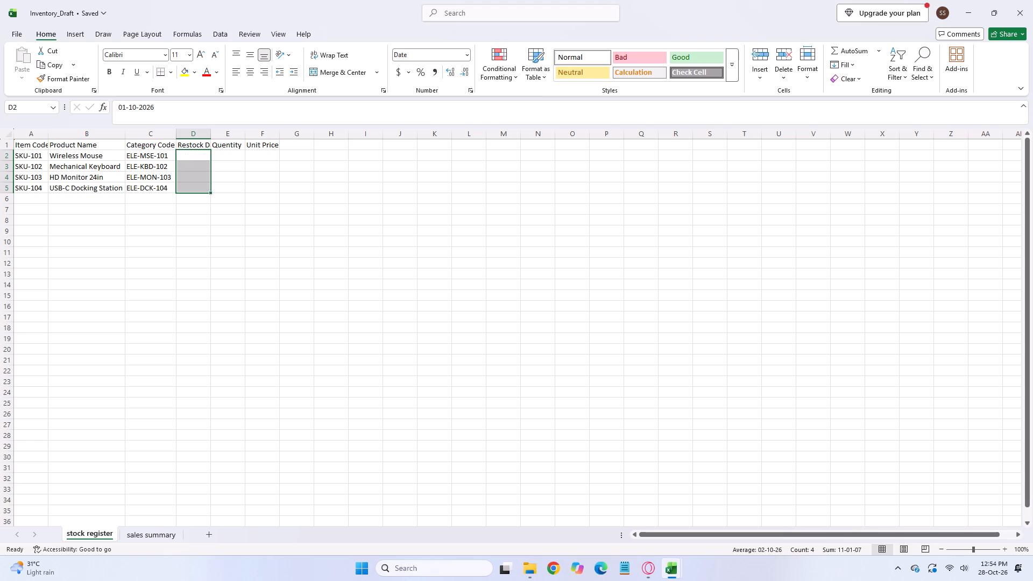
Enter the restock date 01/10/2026 in D2 for the Wireless Mouse.
{"action": "left_click", "coordinate": [199, 156]}
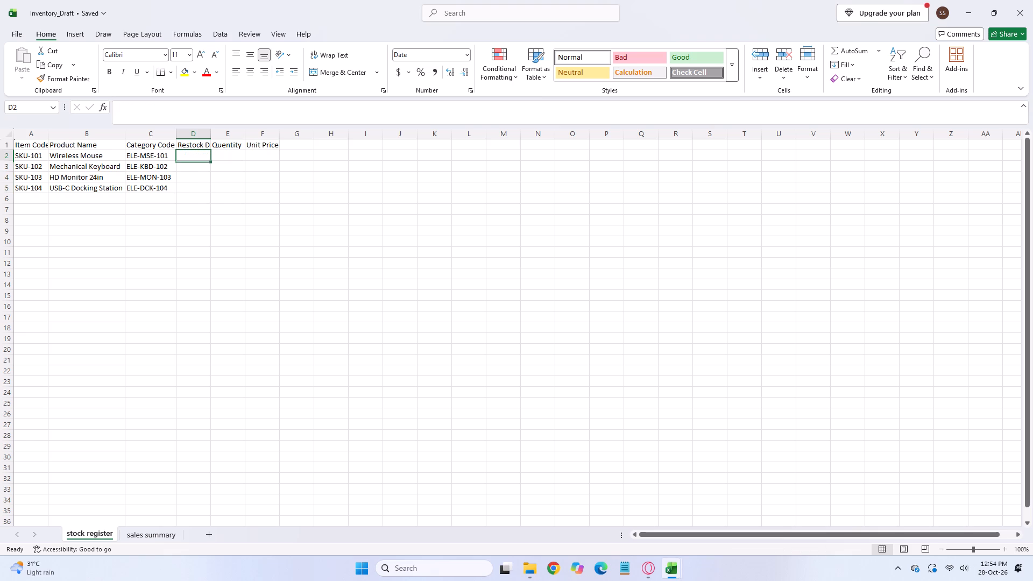
{"action": "type", "text": "01"}
{"action": "key", "text": "slash"}
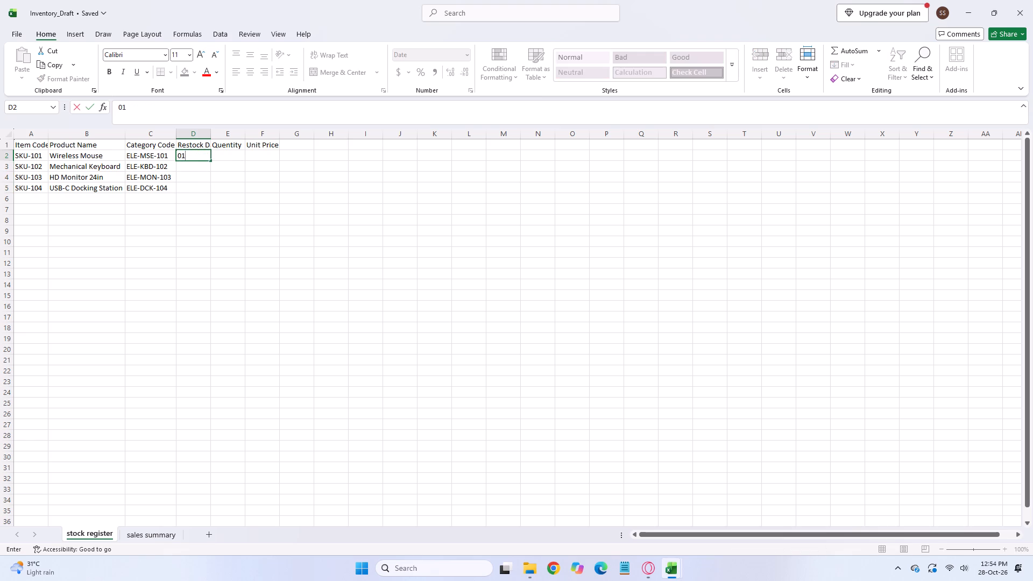
{"action": "type", "text": "10/"}
{"action": "type", "text": "2026"}
{"action": "key", "text": "Down"}
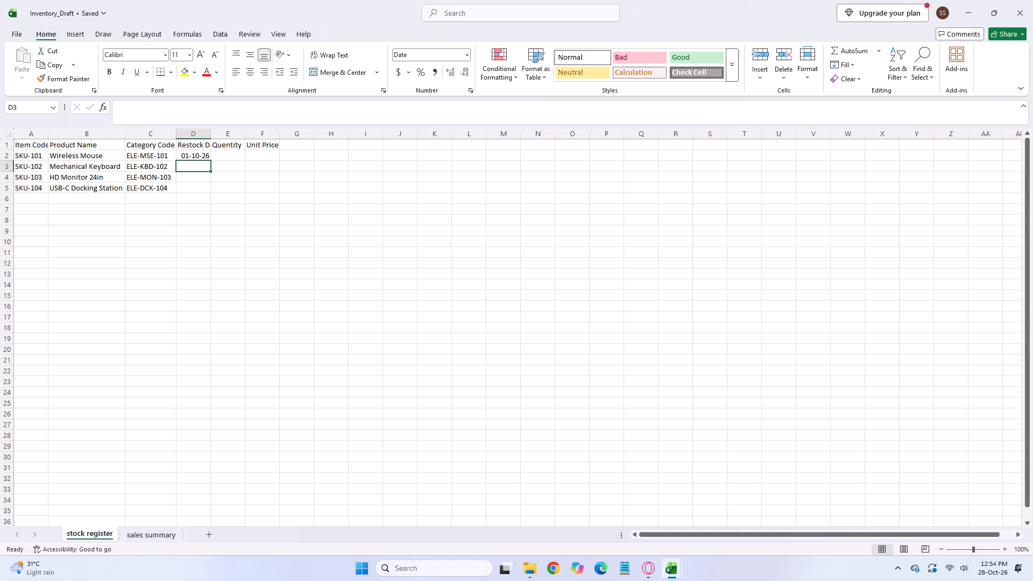
Widen the Restock Date column so that its full header text fits.
{"action": "left_click_drag", "start_coordinate": [210, 135], "coordinate": [215, 136]}
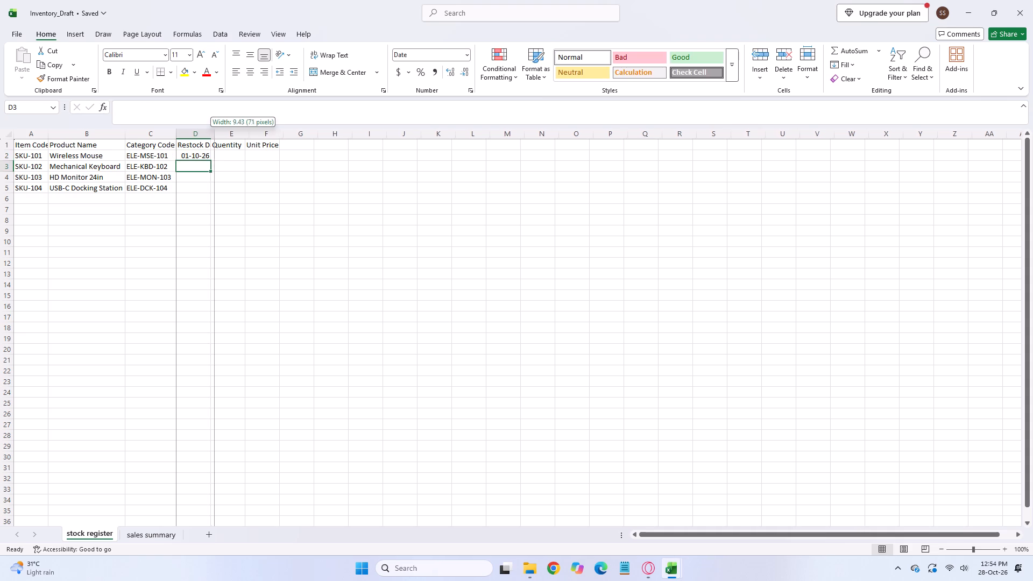
{"action": "left_click_drag", "start_coordinate": [215, 136], "coordinate": [222, 136]}
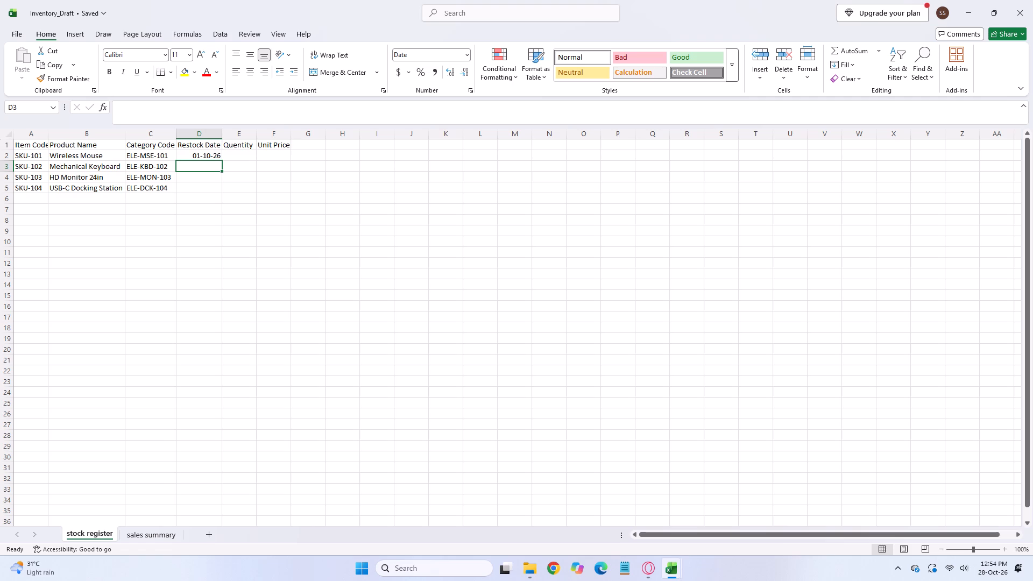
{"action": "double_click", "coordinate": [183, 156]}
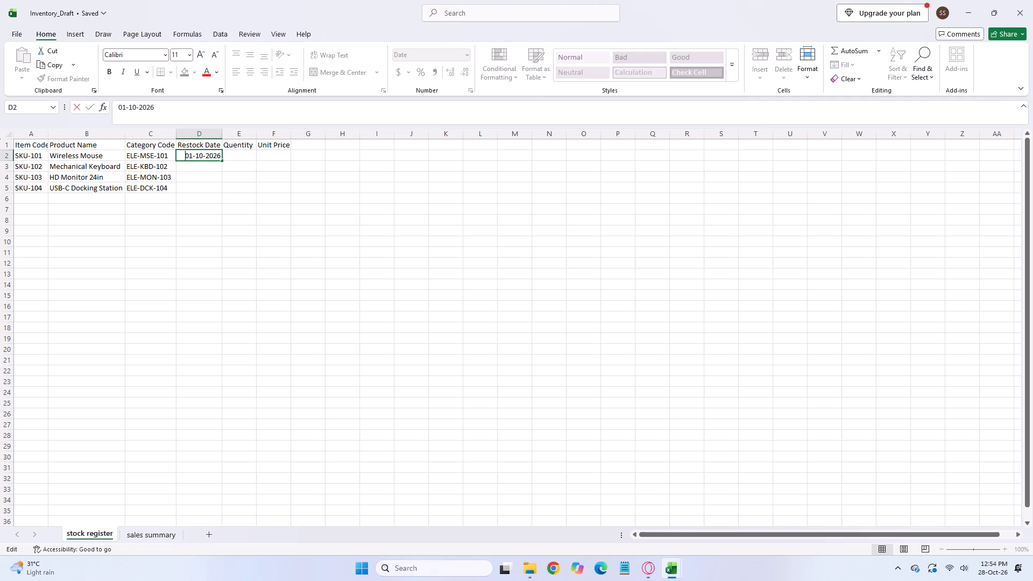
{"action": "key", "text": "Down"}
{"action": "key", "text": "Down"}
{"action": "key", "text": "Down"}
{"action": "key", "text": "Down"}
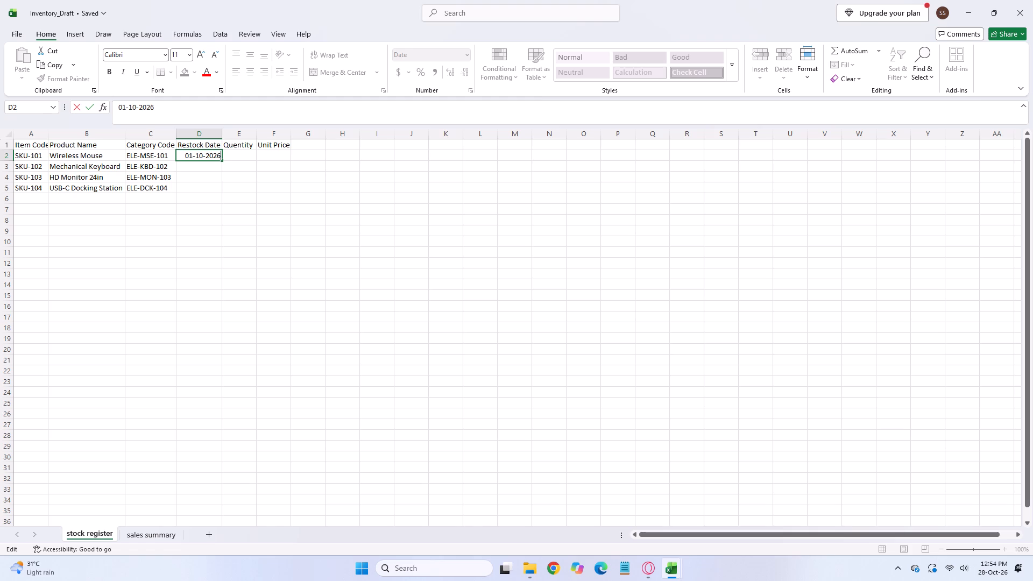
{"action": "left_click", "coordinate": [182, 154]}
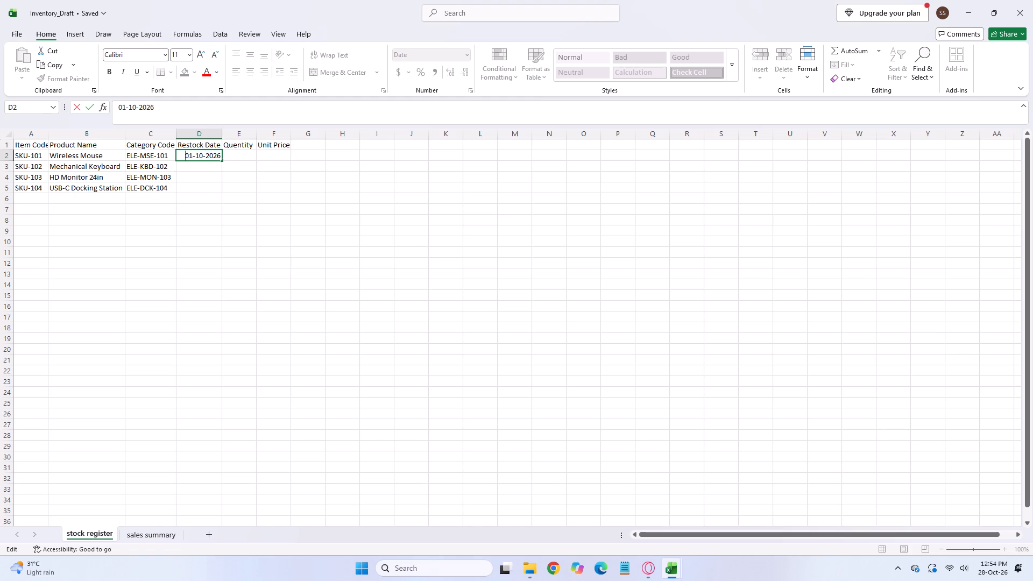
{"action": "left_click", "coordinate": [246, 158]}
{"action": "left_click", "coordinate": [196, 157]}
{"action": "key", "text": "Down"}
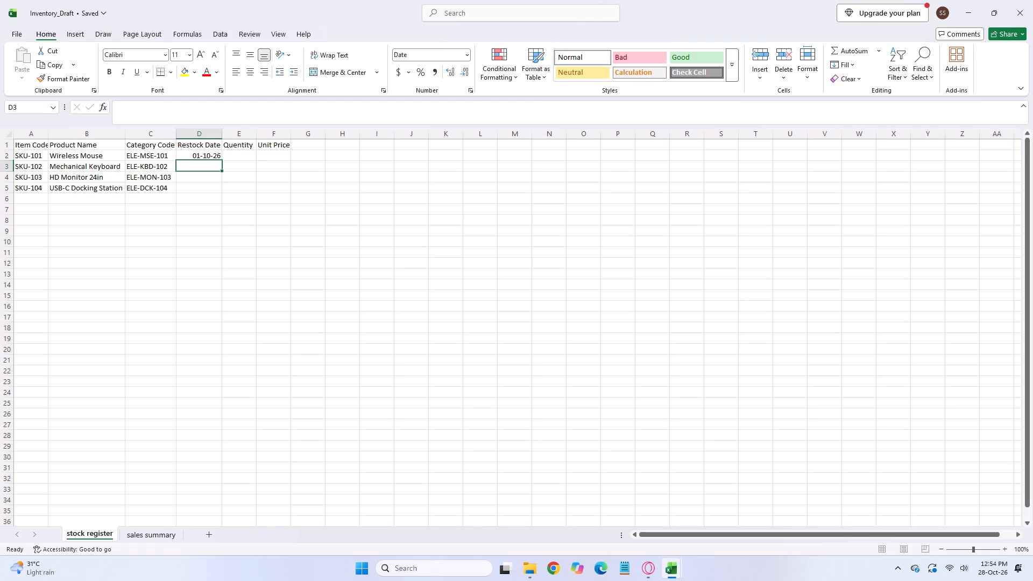
Clear the Wireless Mouse restock date in D2 and re-enter it as 01/10/2026.
{"action": "left_click", "coordinate": [196, 157]}
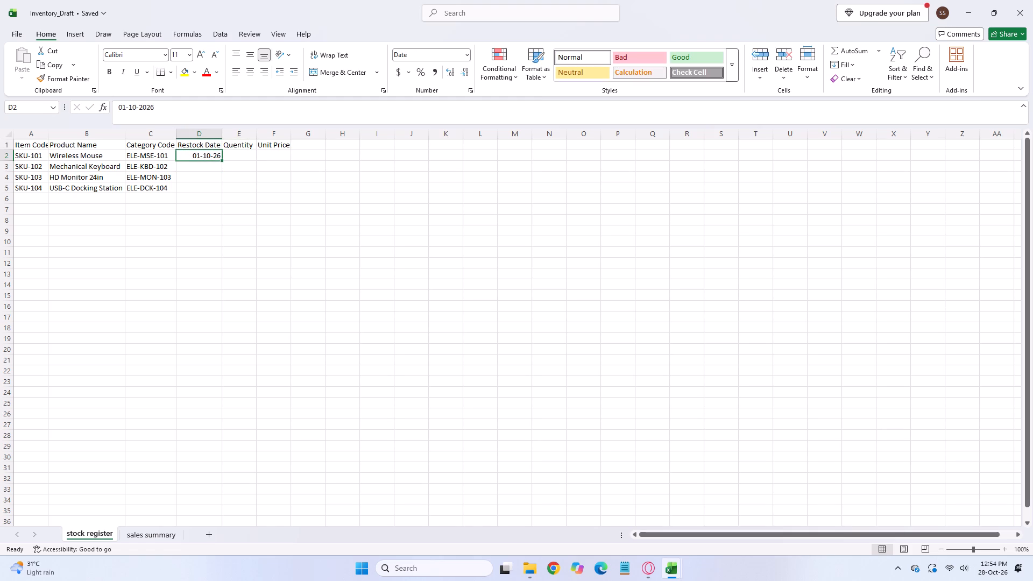
{"action": "key", "text": "BackSpace"}
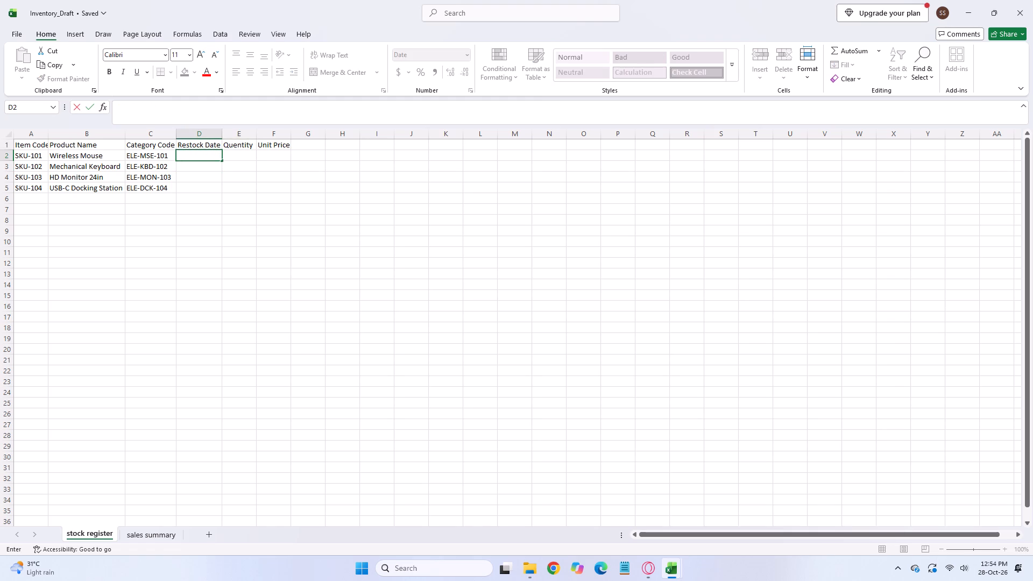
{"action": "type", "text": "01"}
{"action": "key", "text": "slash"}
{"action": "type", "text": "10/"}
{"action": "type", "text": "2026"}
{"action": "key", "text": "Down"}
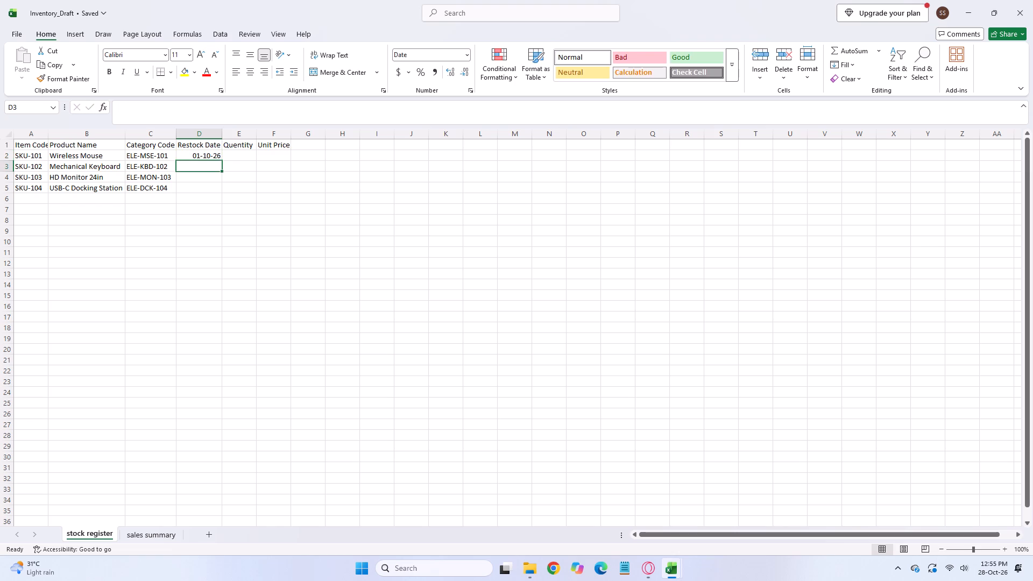
Enter the restock date 05/10/2026 in D3 for the Mechanical Keyboard.
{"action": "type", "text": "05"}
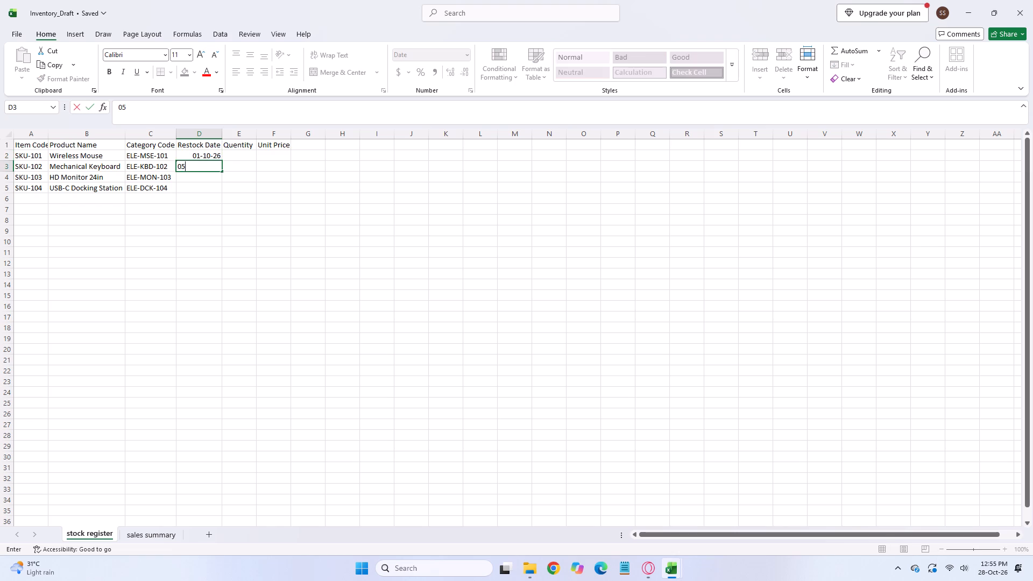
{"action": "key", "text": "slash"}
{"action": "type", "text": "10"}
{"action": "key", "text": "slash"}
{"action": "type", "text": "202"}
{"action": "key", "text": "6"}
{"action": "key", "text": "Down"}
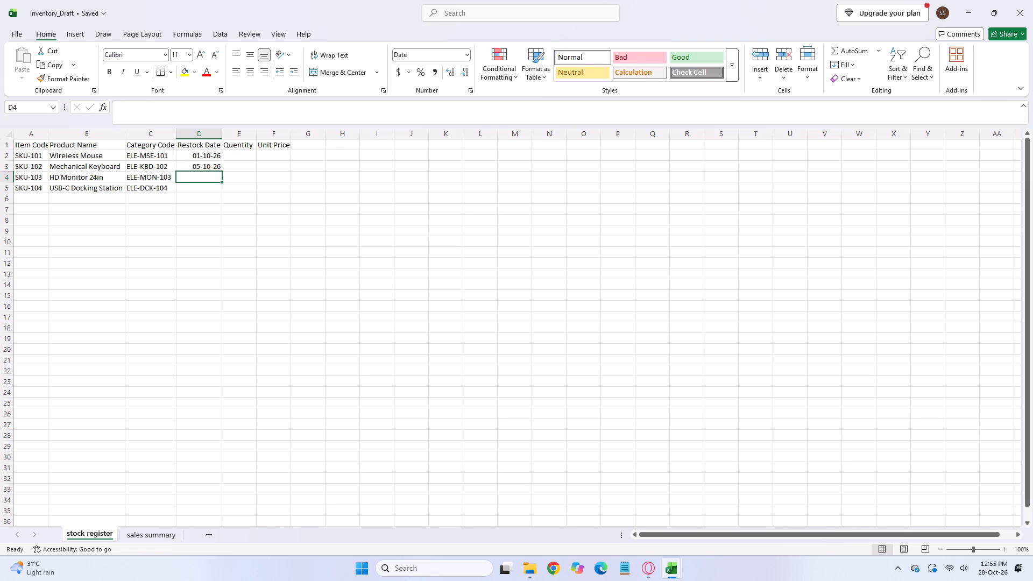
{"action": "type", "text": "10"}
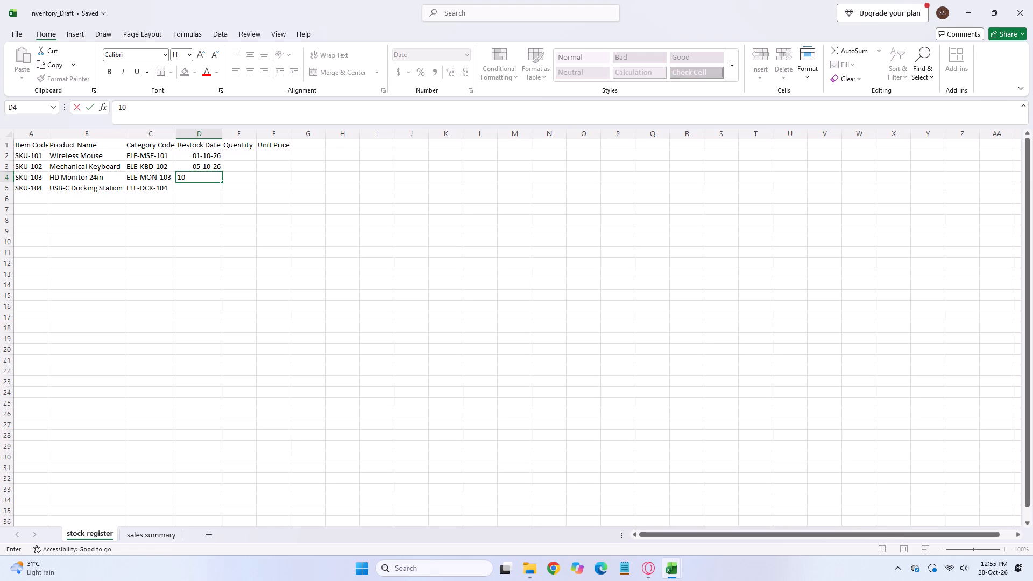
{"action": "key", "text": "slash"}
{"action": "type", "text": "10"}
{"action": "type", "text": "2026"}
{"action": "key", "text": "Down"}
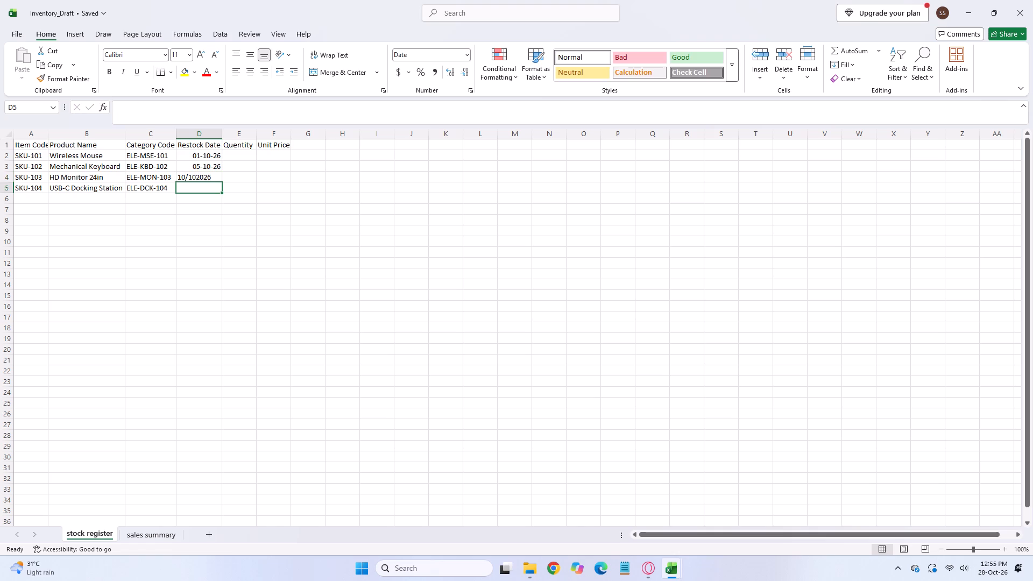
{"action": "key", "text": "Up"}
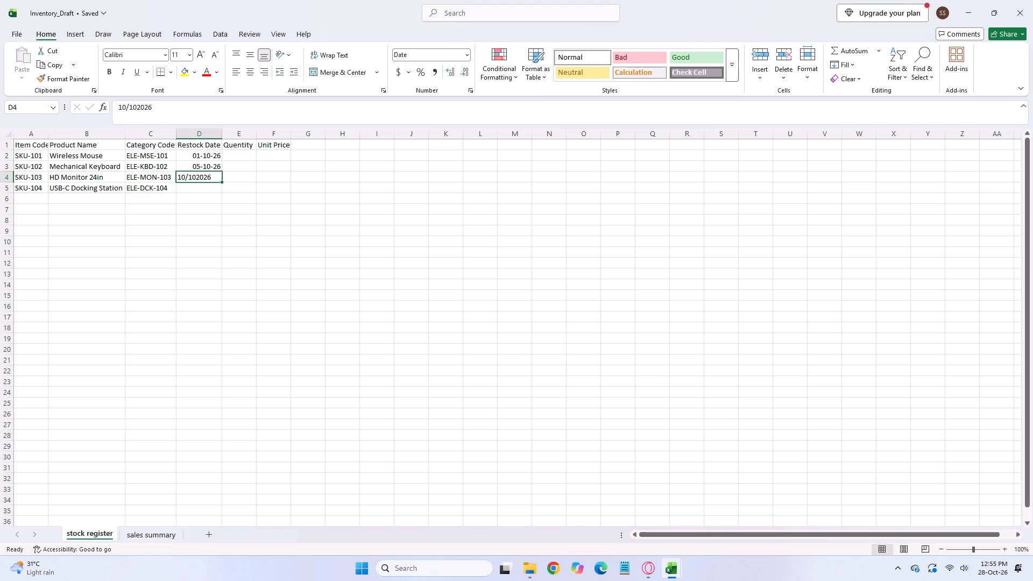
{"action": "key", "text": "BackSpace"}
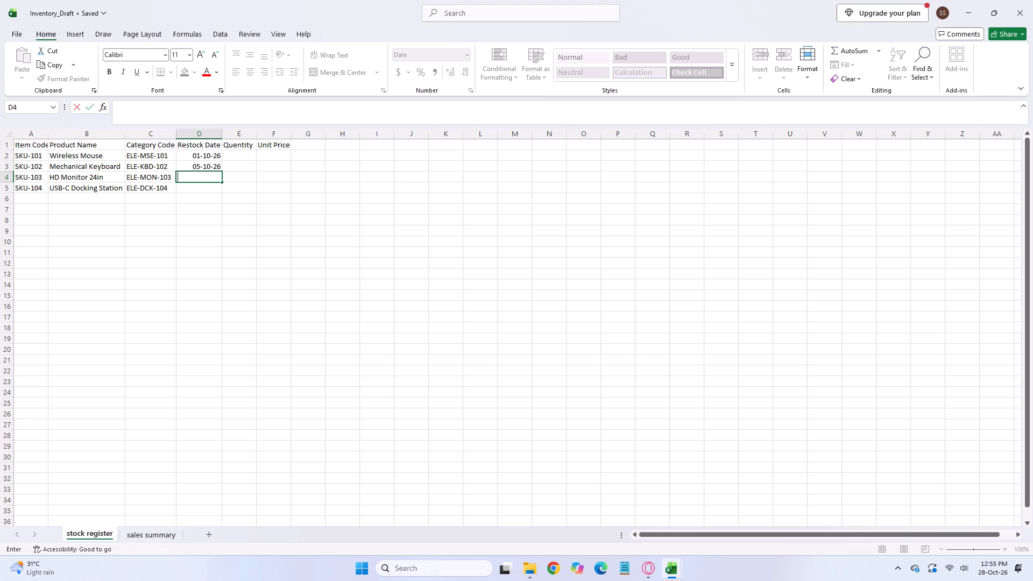
Enter the restock date 10/10/2026 in D4 for the HD Monitor 24in.
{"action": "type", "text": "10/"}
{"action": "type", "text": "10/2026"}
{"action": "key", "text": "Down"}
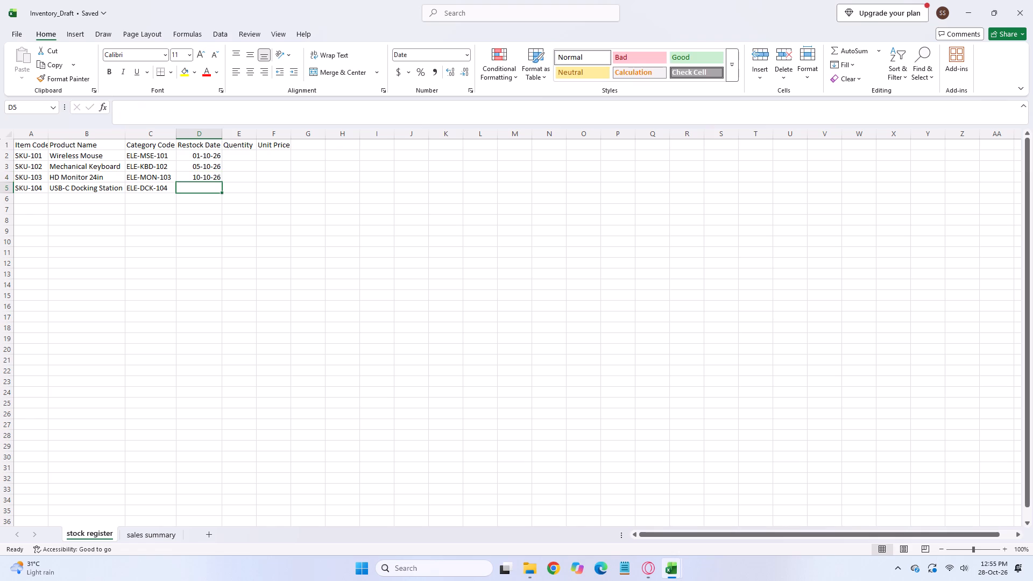
Enter the restock date 15/10/2026 in D5 for the USB-C Docking Station.
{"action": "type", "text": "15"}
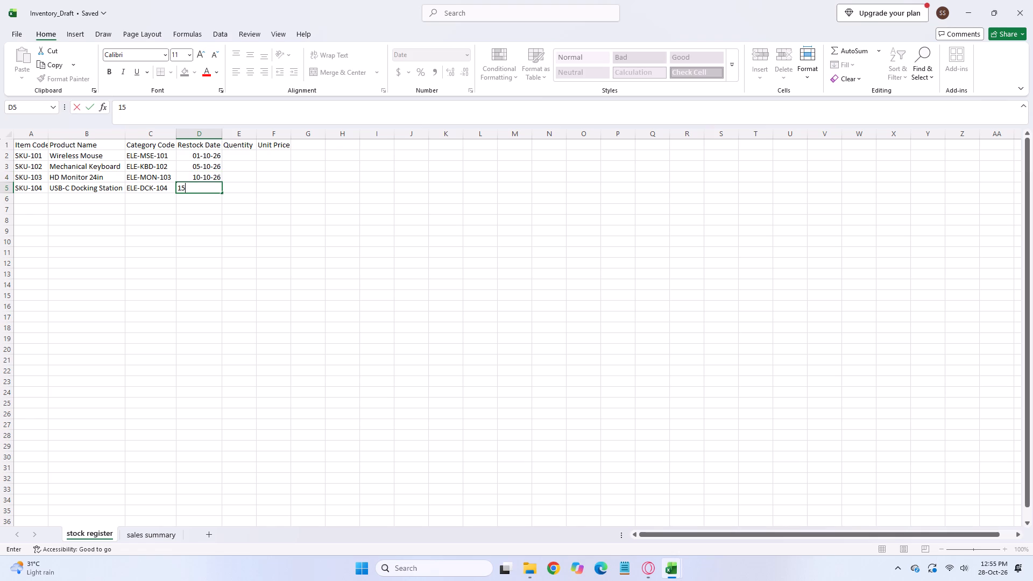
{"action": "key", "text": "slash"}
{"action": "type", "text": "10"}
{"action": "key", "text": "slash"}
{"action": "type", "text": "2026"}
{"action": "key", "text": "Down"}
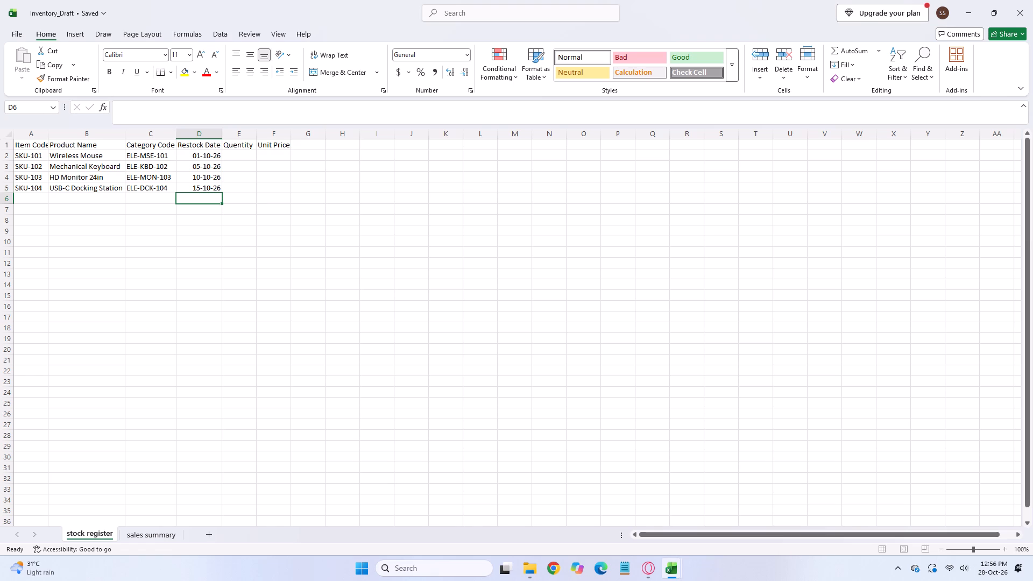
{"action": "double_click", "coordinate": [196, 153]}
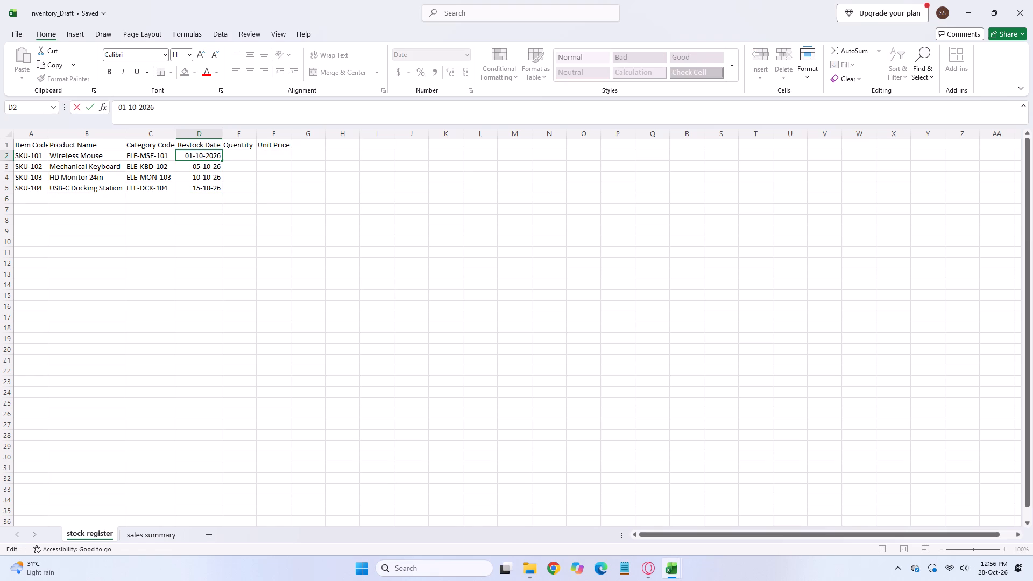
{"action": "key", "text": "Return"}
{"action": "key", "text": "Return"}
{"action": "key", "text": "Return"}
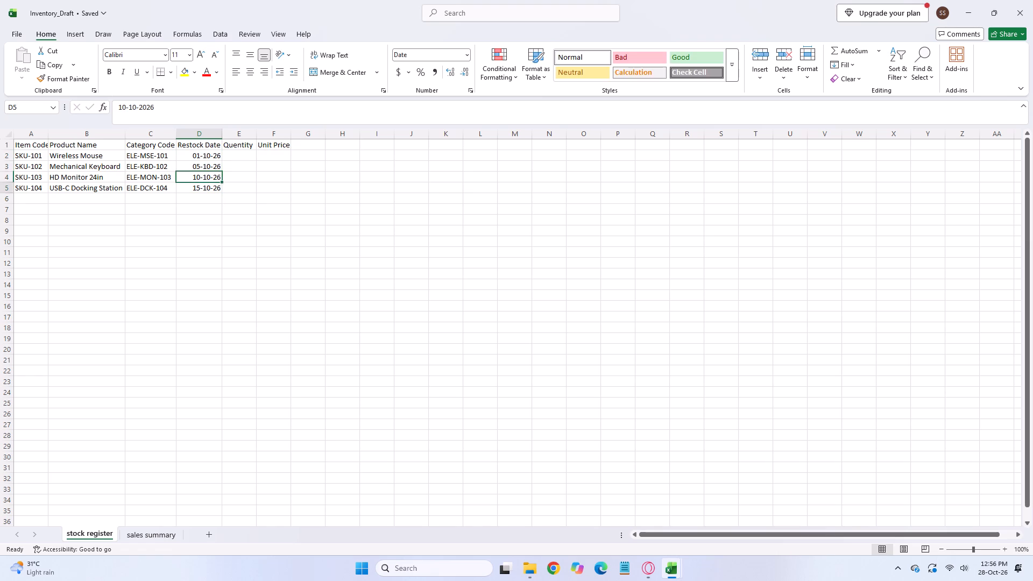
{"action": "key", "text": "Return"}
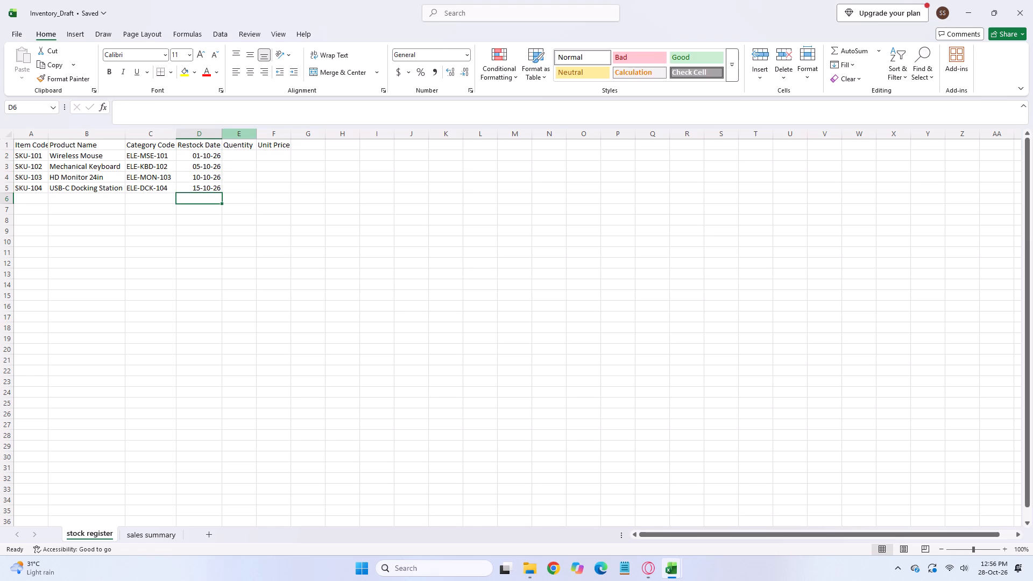
Fill the quantity column from E2 to E5 with 150, 80, 45 and 60.
{"action": "left_click", "coordinate": [227, 154]}
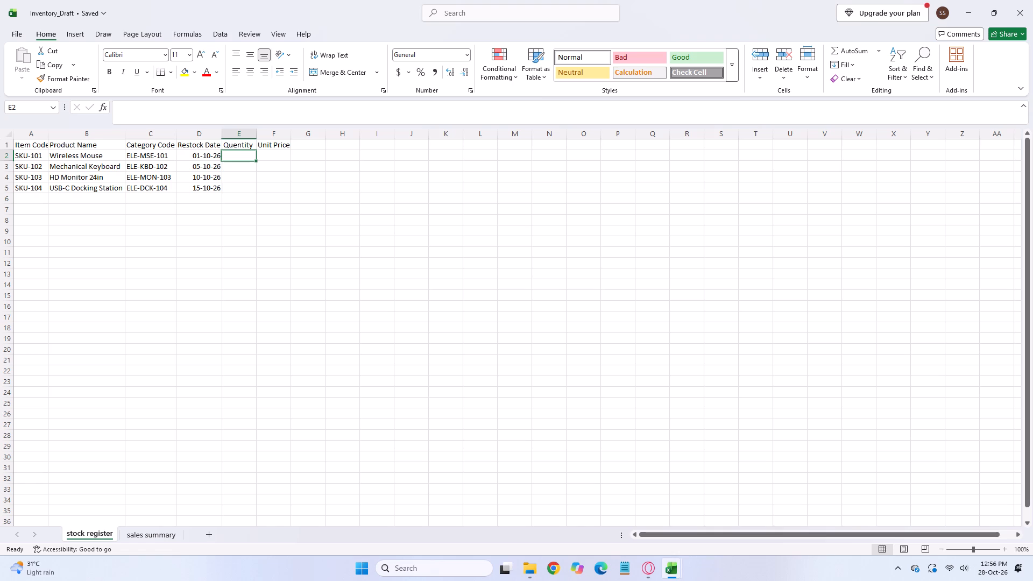
{"action": "type", "text": "150"}
{"action": "key", "text": "Down"}
{"action": "type", "text": "80"}
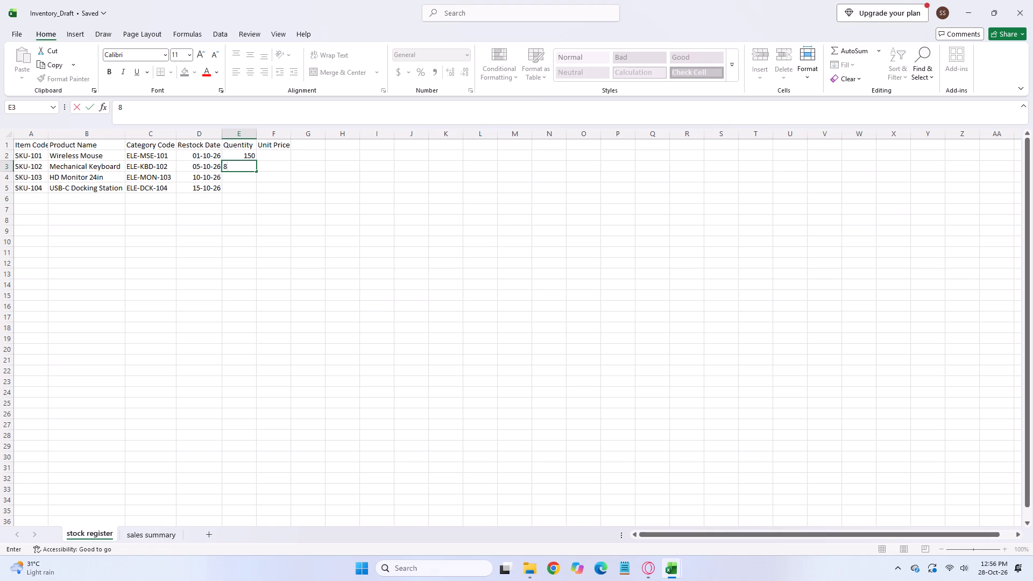
{"action": "key", "text": "Down"}
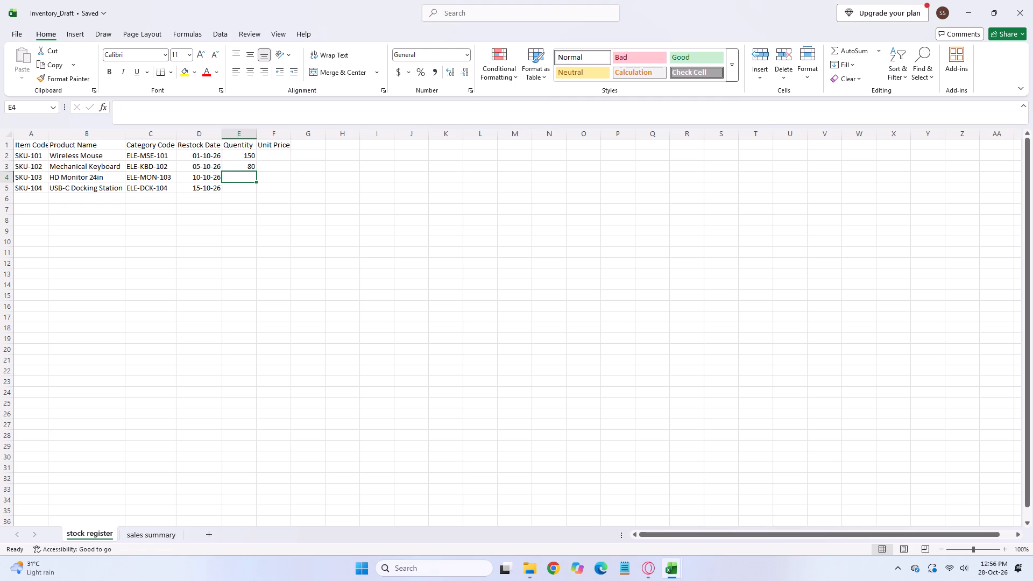
{"action": "type", "text": "45"}
{"action": "key", "text": "Down"}
{"action": "type", "text": "60"}
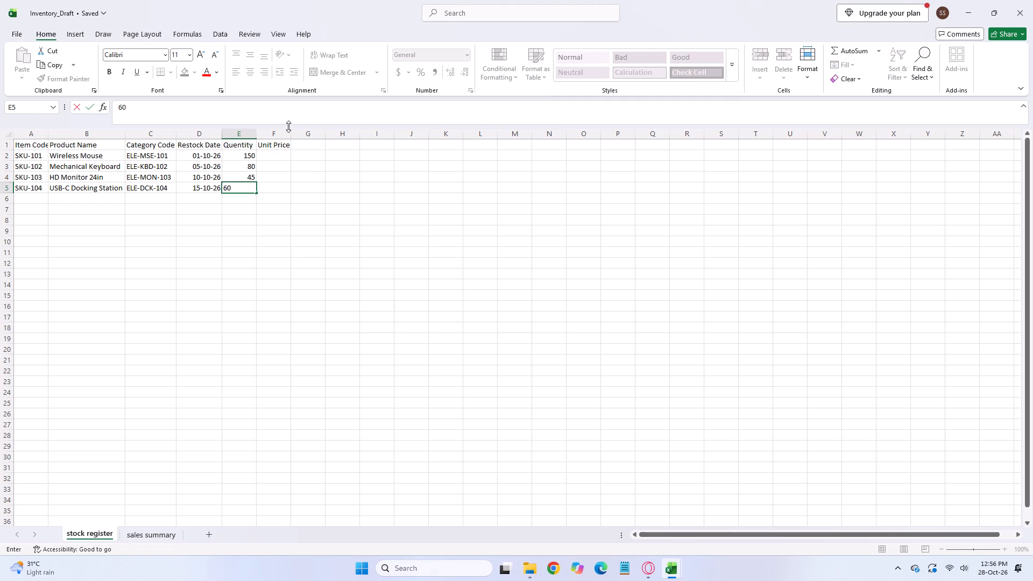
Fill the Unit Price column from F2 to F5 with 850, 2450, 8900 and 4200.
{"action": "left_click", "coordinate": [285, 155]}
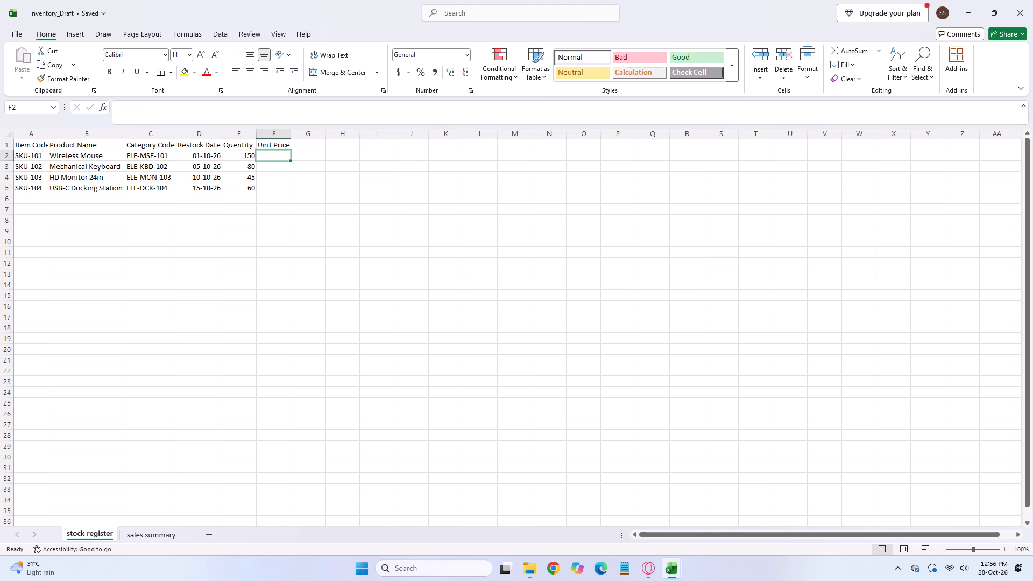
{"action": "type", "text": "850"}
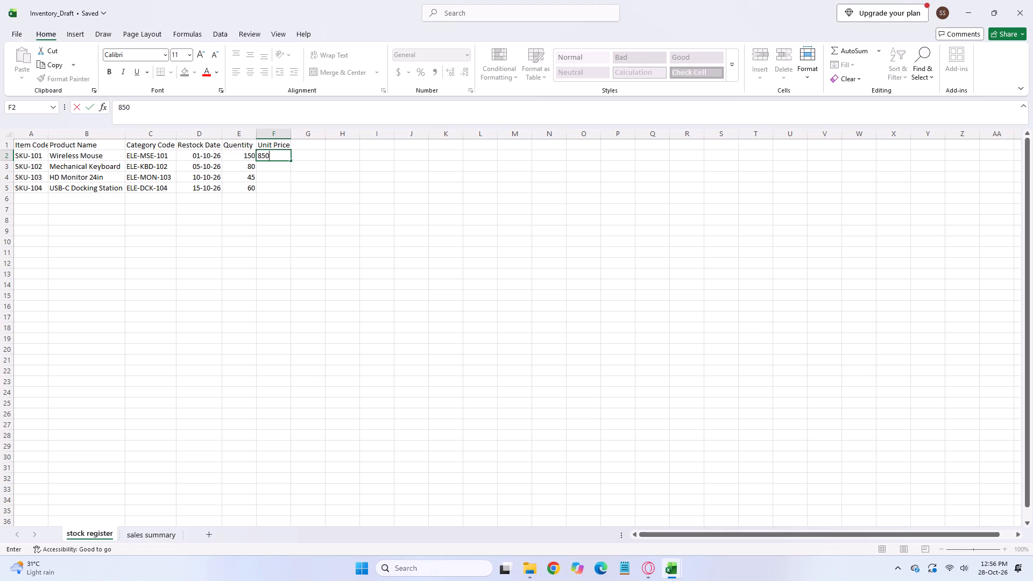
{"action": "key", "text": "Down"}
{"action": "type", "text": "24"}
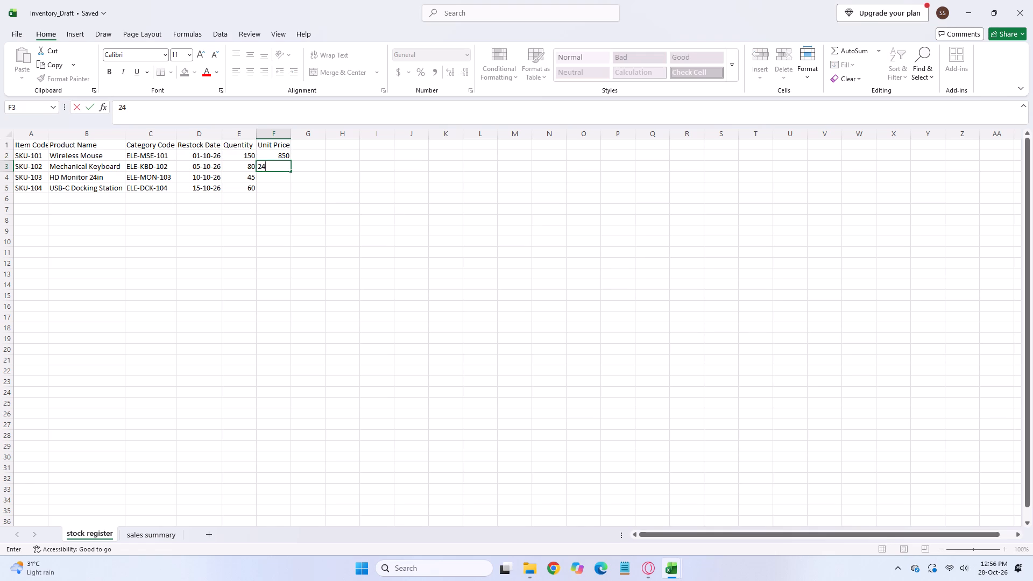
{"action": "key", "text": "5"}
{"action": "key", "text": "0"}
{"action": "key", "text": "Down"}
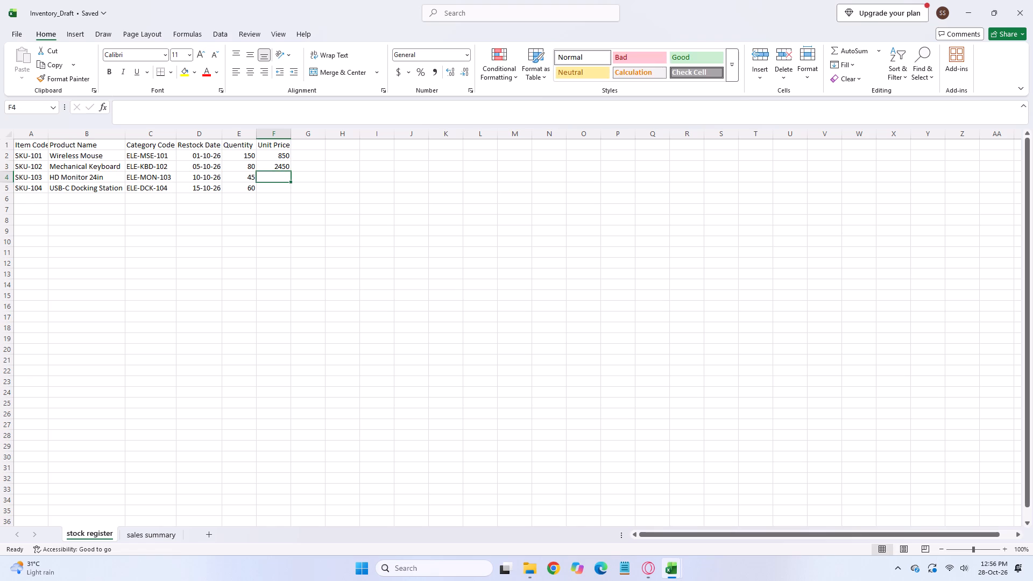
{"action": "key", "text": "8"}
{"action": "key", "text": "9"}
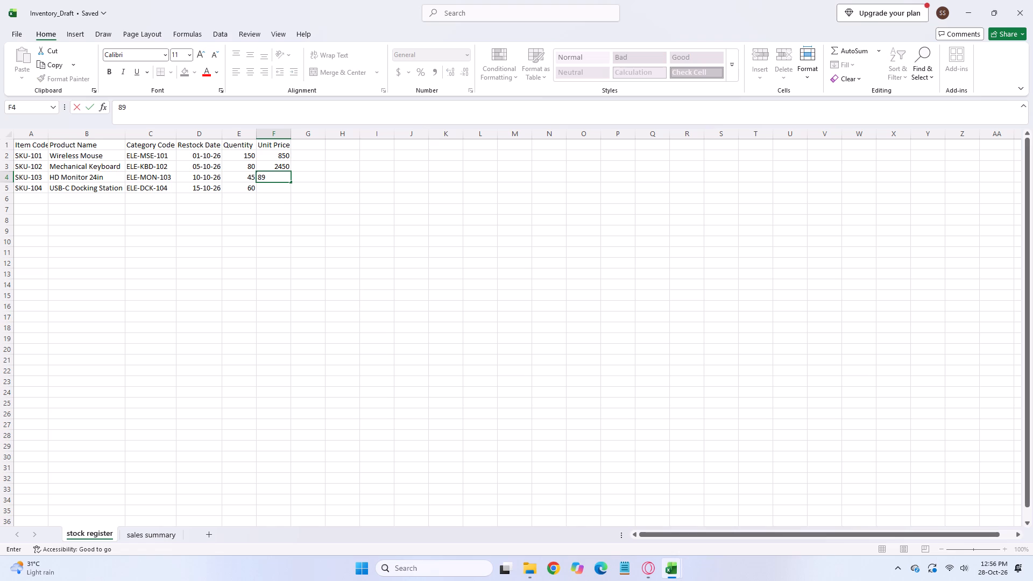
{"action": "type", "text": "00"}
{"action": "key", "text": "Down"}
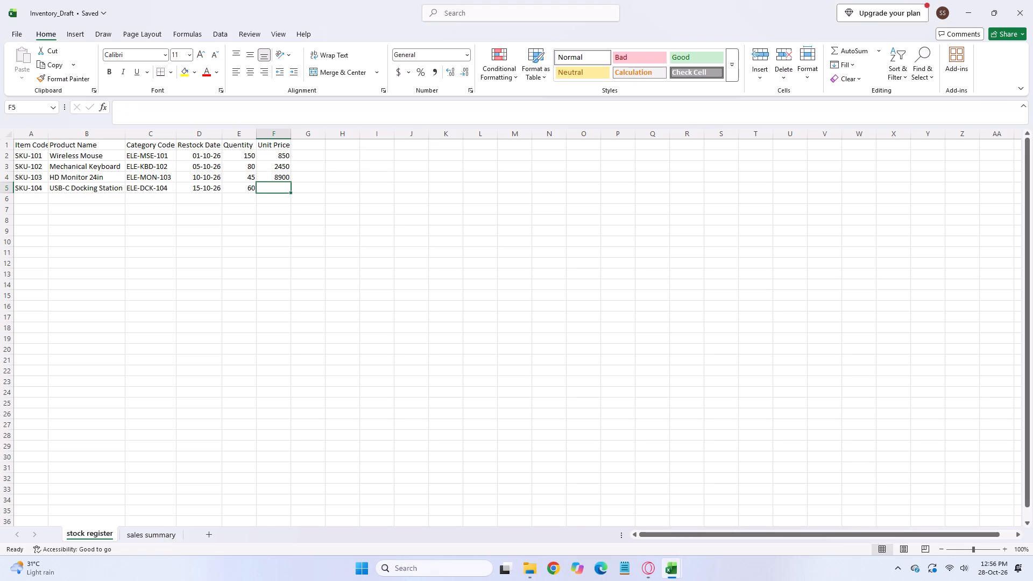
{"action": "type", "text": "42"}
{"action": "type", "text": "00"}
{"action": "double_click", "coordinate": [331, 184]}
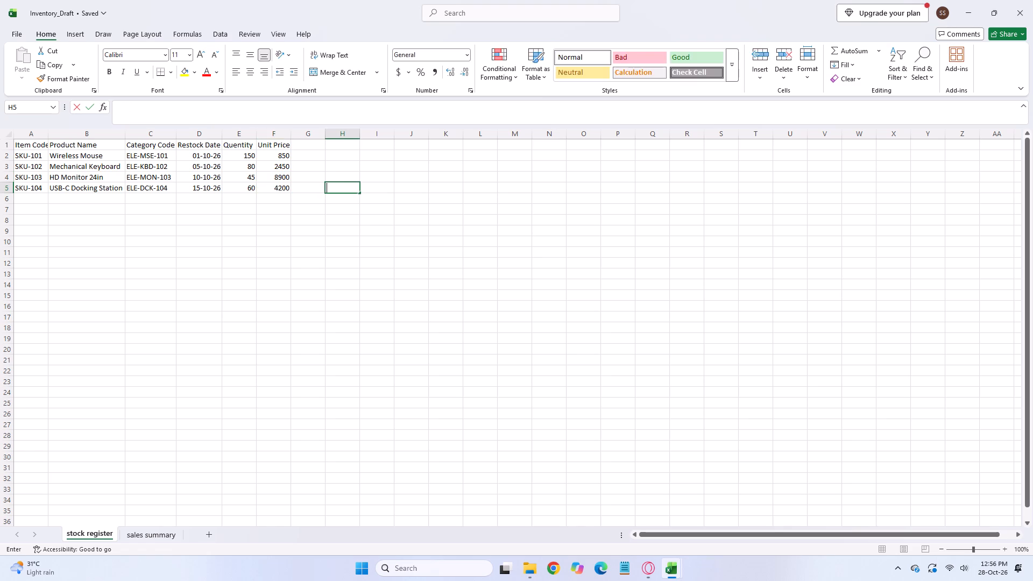
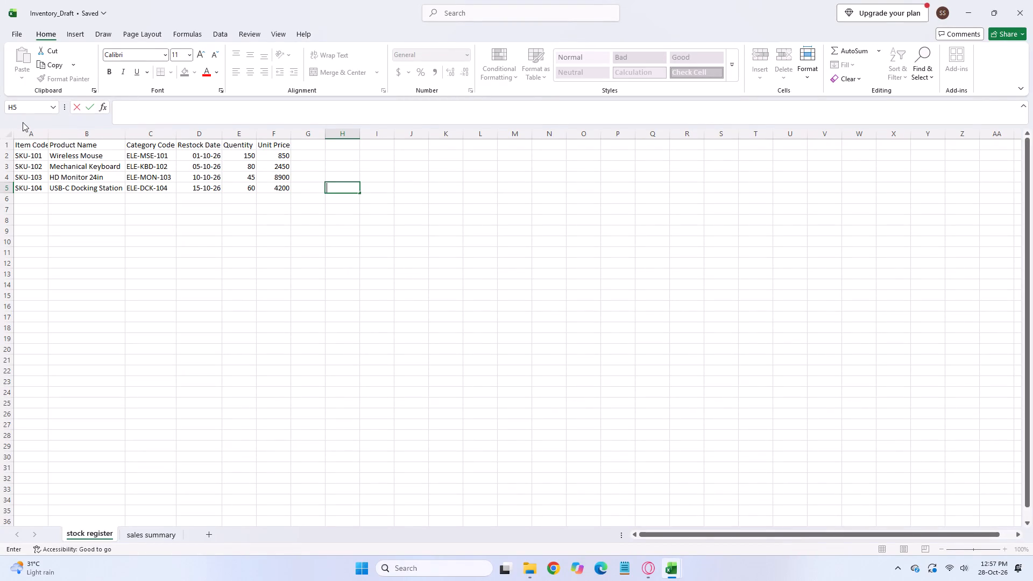
Widen column A slightly so the full Item Code header fits.
{"action": "double_click", "coordinate": [46, 144]}
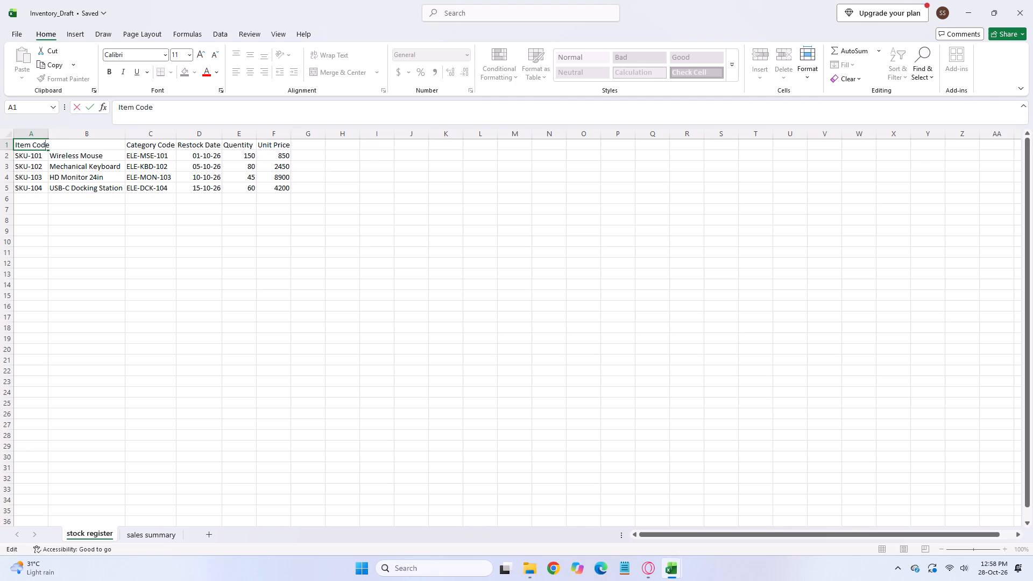
{"action": "double_click", "coordinate": [47, 167]}
{"action": "left_click", "coordinate": [56, 150]}
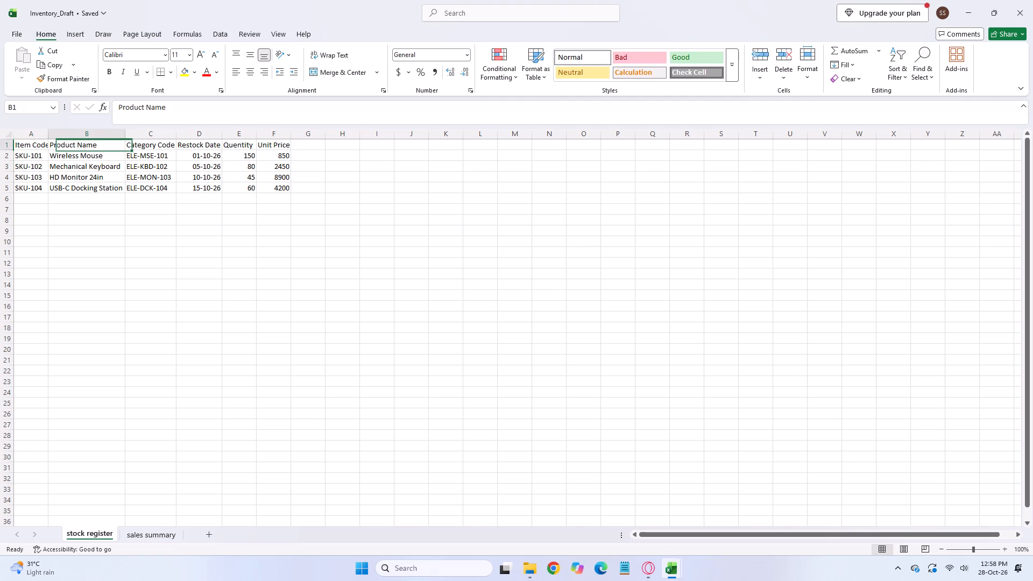
{"action": "left_click_drag", "start_coordinate": [49, 136], "coordinate": [54, 136]}
{"action": "left_click", "coordinate": [54, 136]}
Extend the item code series from A2:A5 down to A9, ending at SKU-108.
{"action": "left_click", "coordinate": [40, 153]}
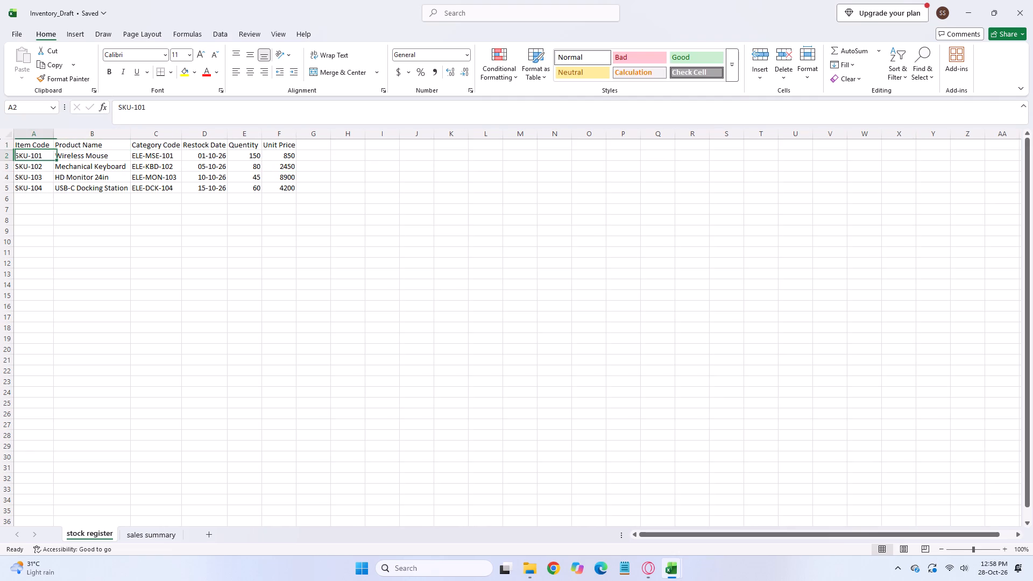
{"action": "left_click_drag", "start_coordinate": [52, 158], "coordinate": [53, 192]}
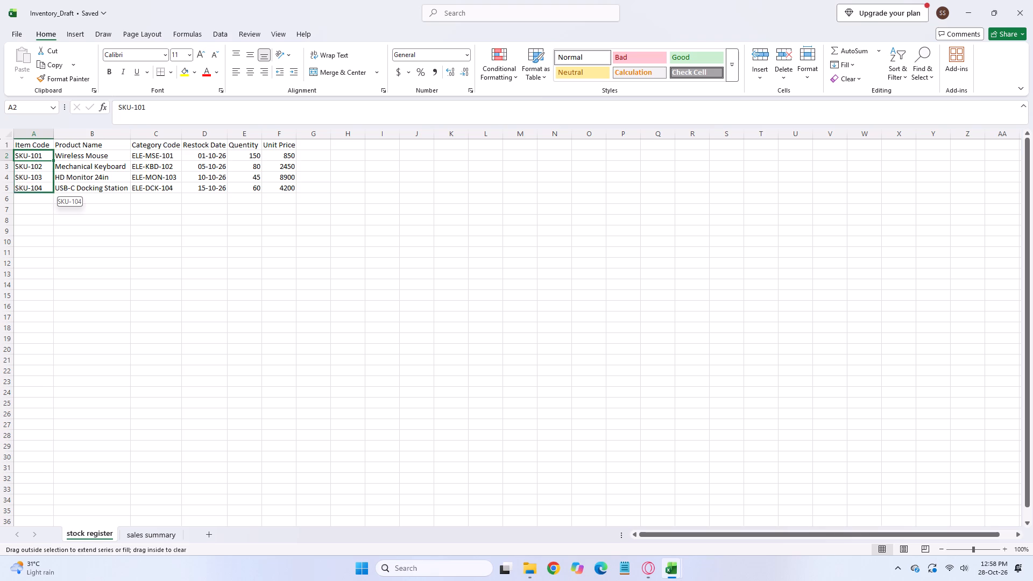
{"action": "left_click_drag", "start_coordinate": [53, 192], "coordinate": [53, 212]}
{"action": "left_click_drag", "start_coordinate": [53, 212], "coordinate": [53, 235]}
{"action": "left_click", "coordinate": [52, 235]}
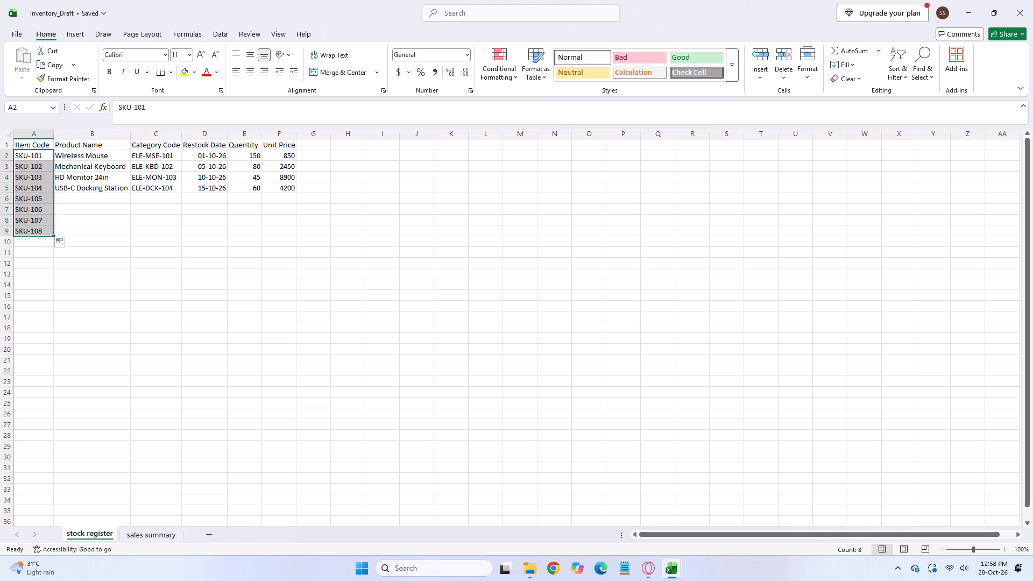
Enter the product name HD Webcam in B6 for SKU-105.
{"action": "left_click", "coordinate": [68, 199]}
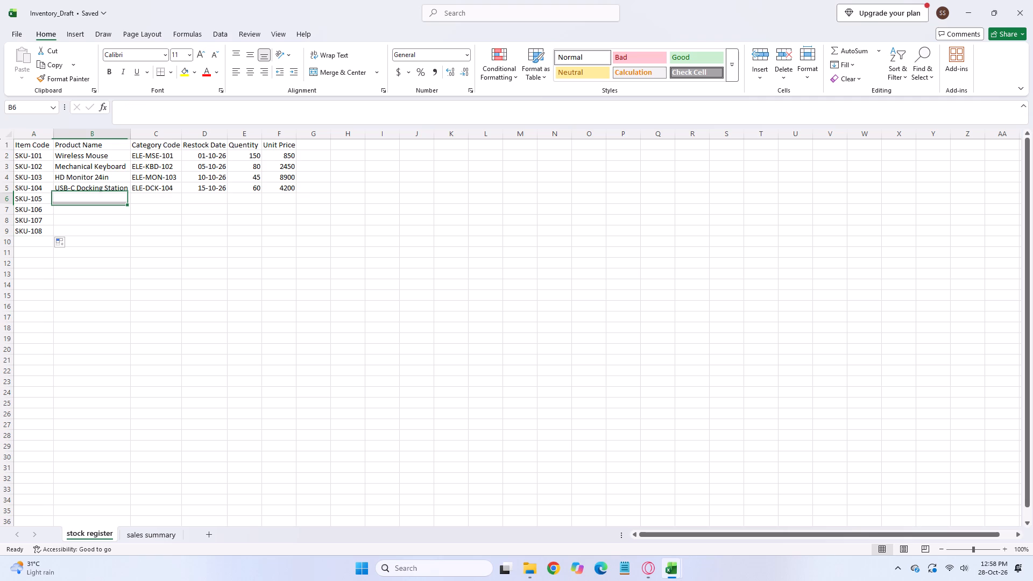
{"action": "key", "text": "h"}
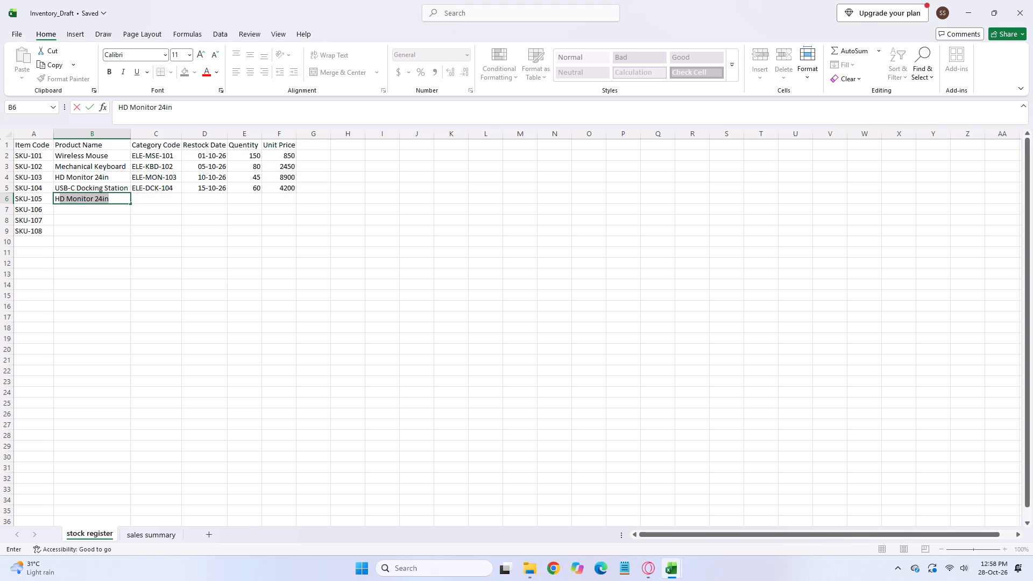
{"action": "key", "text": "d"}
{"action": "key", "text": "space"}
{"action": "key", "text": "w"}
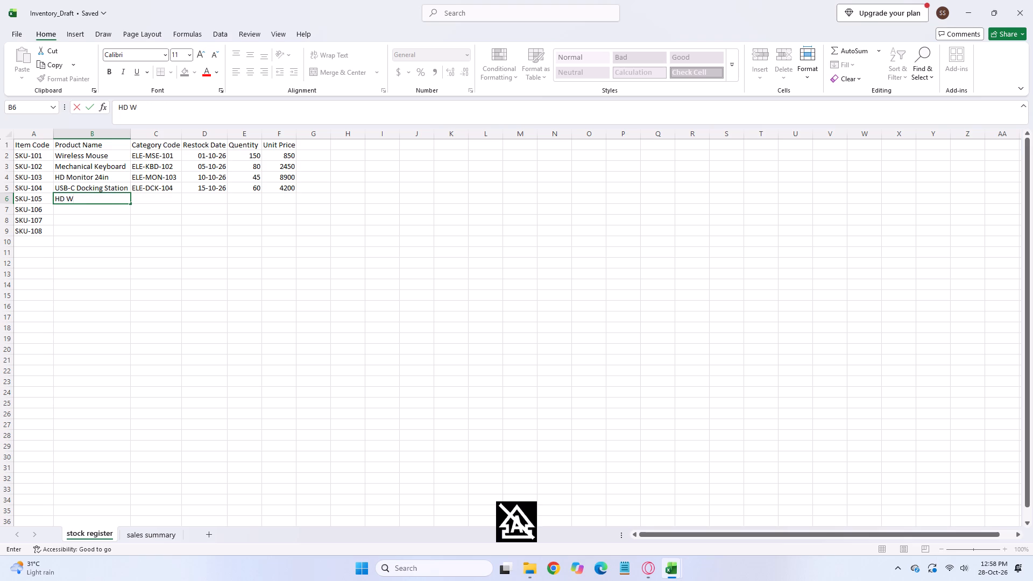
{"action": "key", "text": "e"}
{"action": "key", "text": "b"}
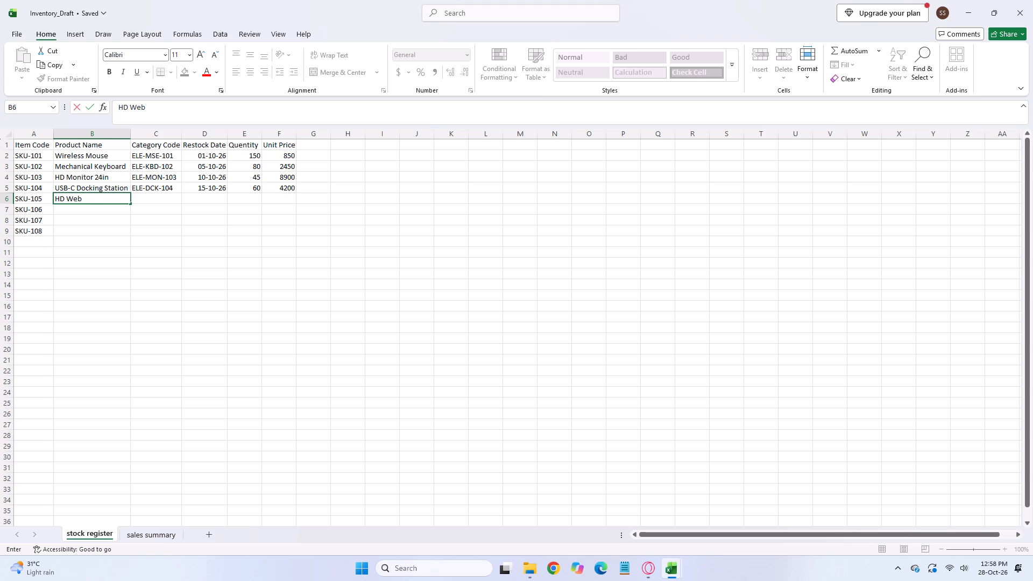
{"action": "type", "text": "cam"}
{"action": "key", "text": "Down"}
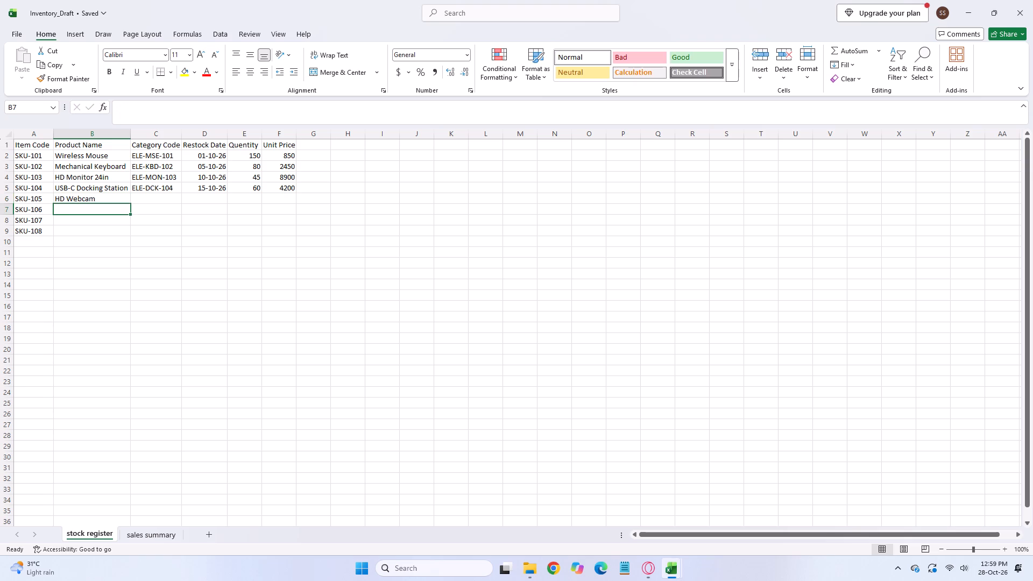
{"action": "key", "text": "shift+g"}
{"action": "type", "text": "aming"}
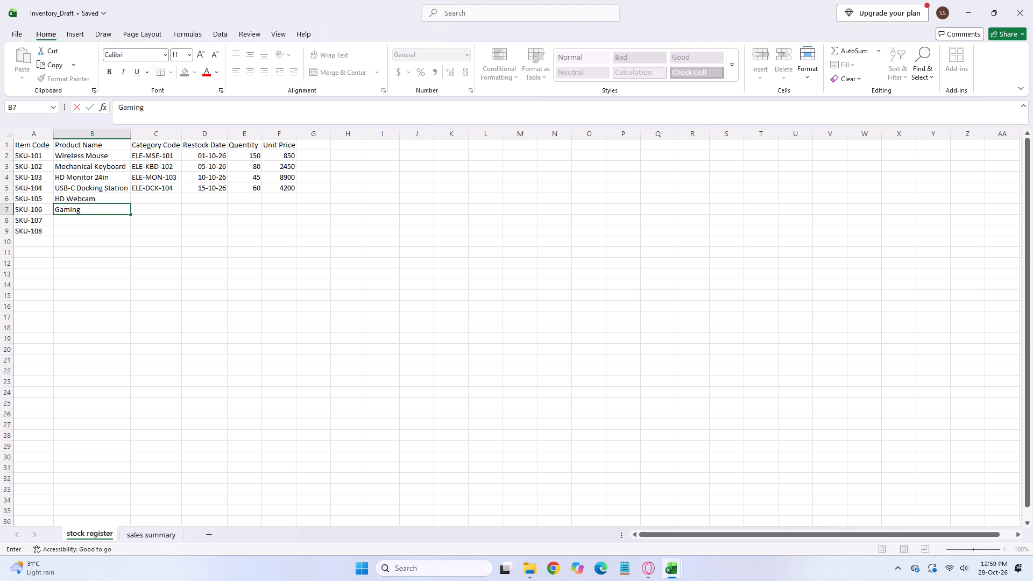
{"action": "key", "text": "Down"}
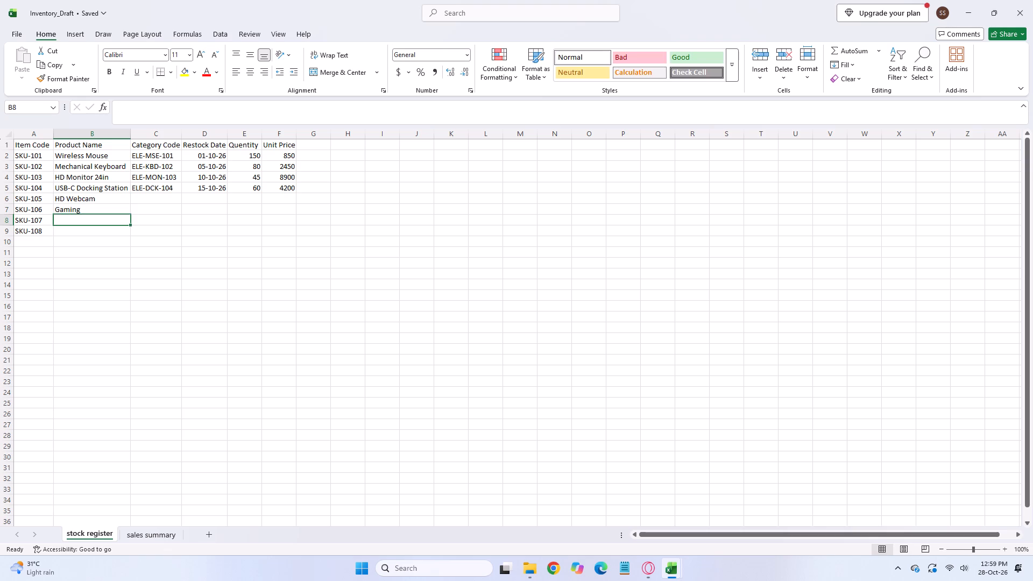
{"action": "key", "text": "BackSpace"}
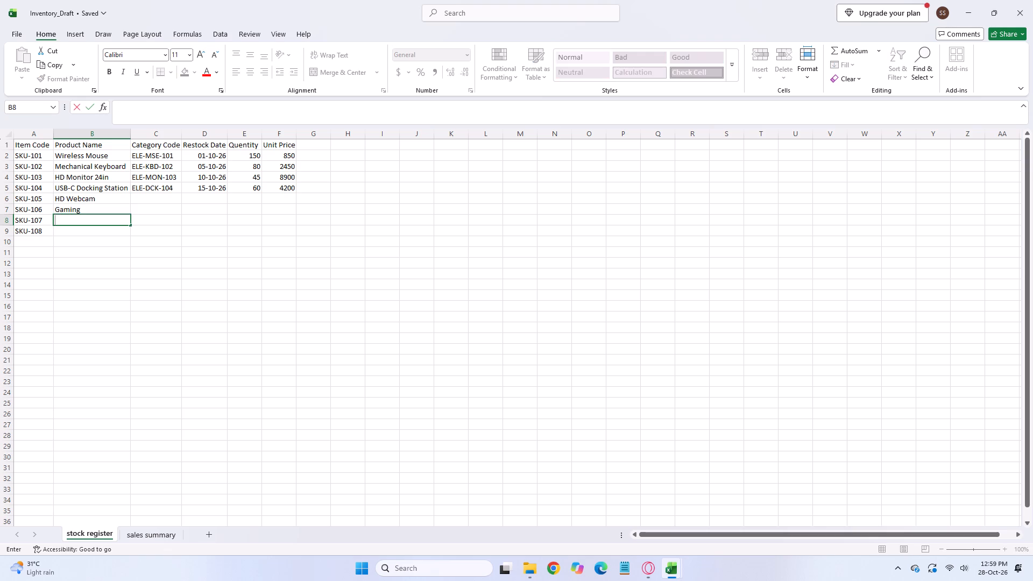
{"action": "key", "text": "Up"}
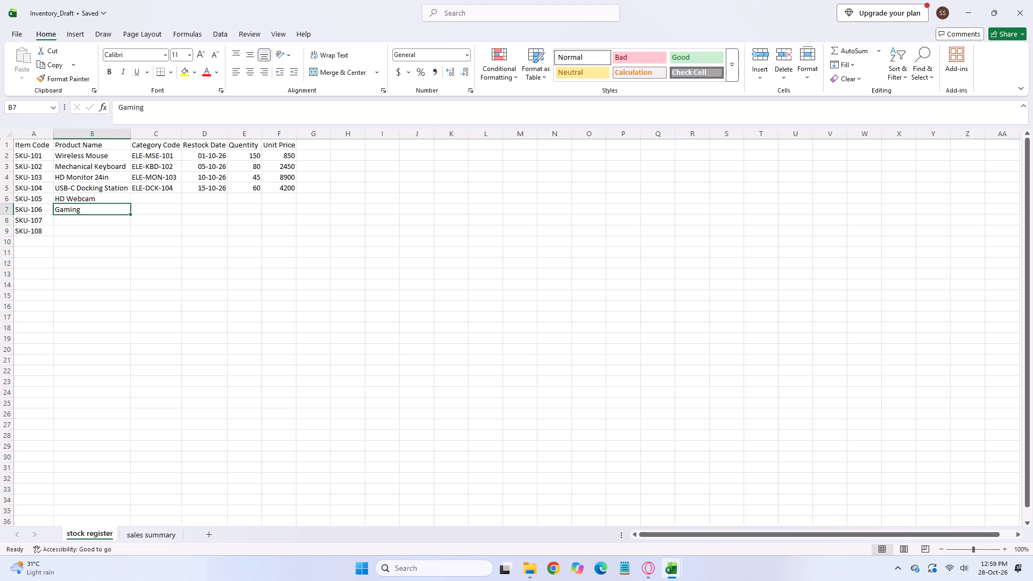
Enter the product name Gaming Headset in B7 for SKU-106.
{"action": "key", "text": "shift+g"}
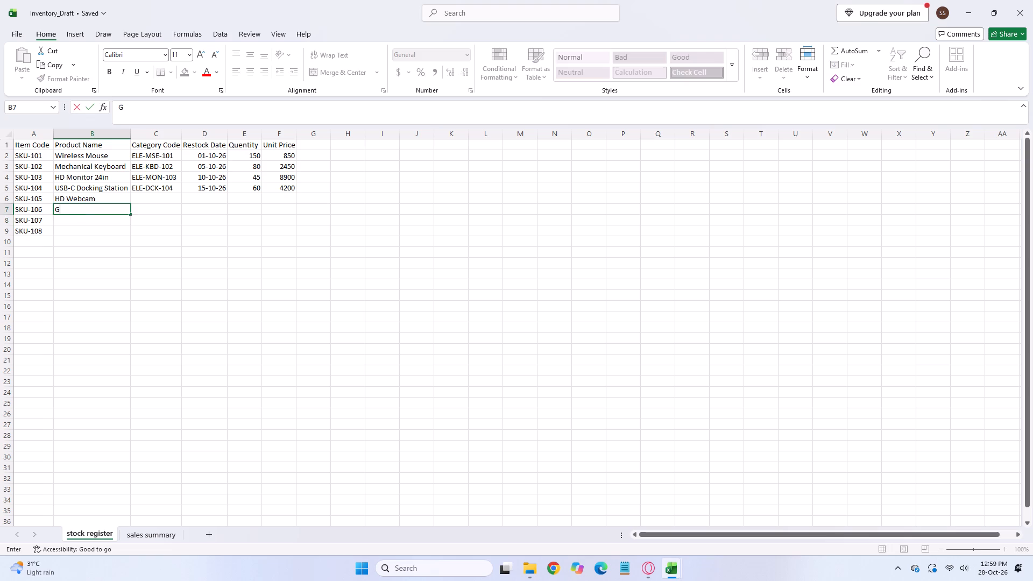
{"action": "key", "text": "a"}
{"action": "type", "text": "ming"}
{"action": "key", "text": "space"}
{"action": "key", "text": "shift+h"}
{"action": "type", "text": "ea"}
{"action": "key", "text": "d"}
{"action": "type", "text": "se"}
{"action": "key", "text": "t"}
{"action": "key", "text": "comma"}
{"action": "key", "text": "BackSpace"}
{"action": "key", "text": "Down"}
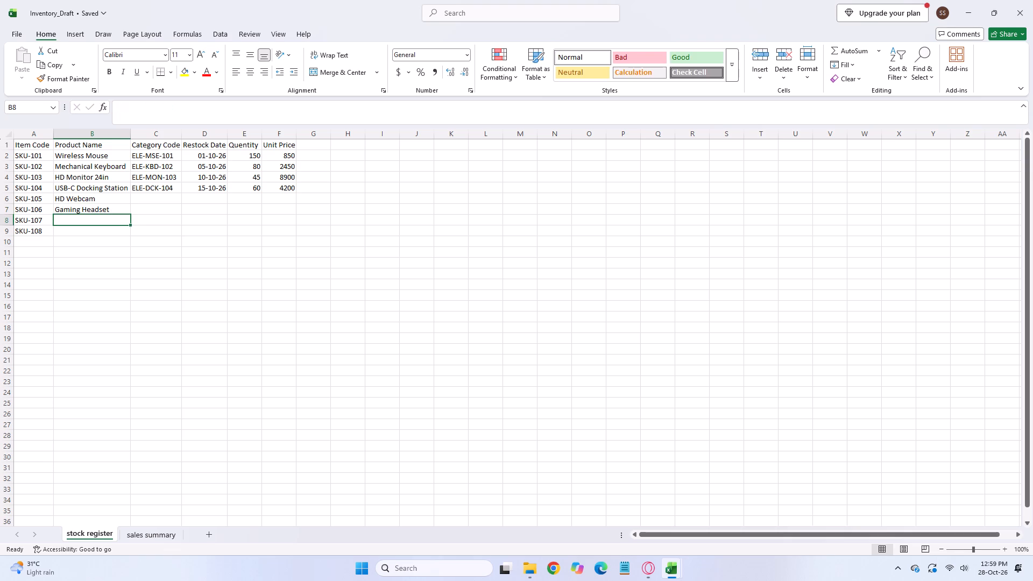
Enter the product name Desk Pad XL in B8 for SKU-107.
{"action": "key", "text": "shift+d"}
{"action": "type", "text": "esk"}
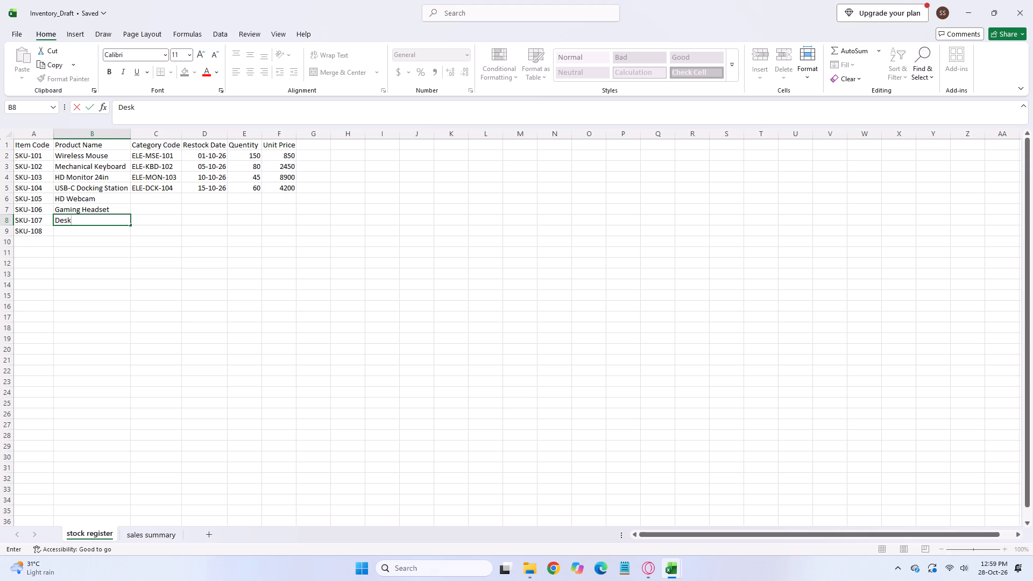
{"action": "key", "text": "space"}
{"action": "type", "text": "P"}
{"action": "type", "text": "ad"}
{"action": "key", "text": "space"}
{"action": "key", "text": "shift+x"}
{"action": "key", "text": "shift+l"}
{"action": "key", "text": "Down"}
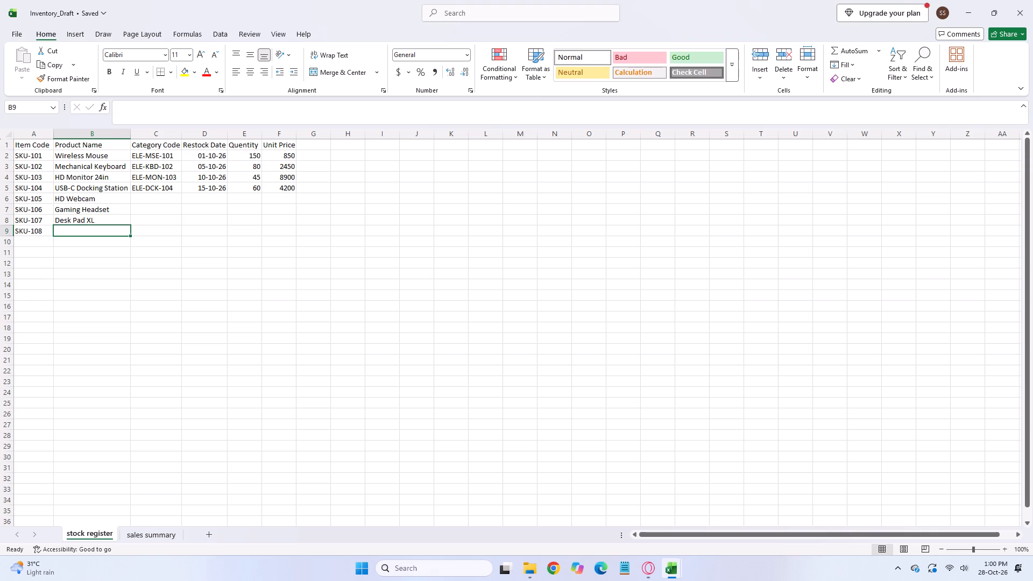
Enter the product name Ergonomic Chair in B9 for SKU-108.
{"action": "type", "text": "Er"}
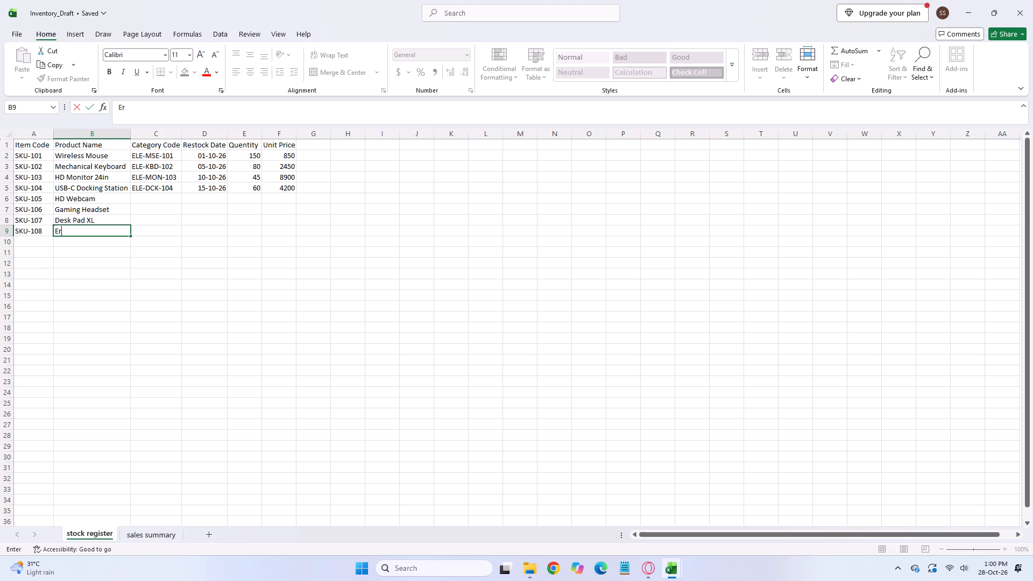
{"action": "type", "text": "go"}
{"action": "type", "text": "nomic"}
{"action": "key", "text": "space"}
{"action": "key", "text": "shift+c"}
{"action": "key", "text": "h"}
{"action": "key", "text": "a"}
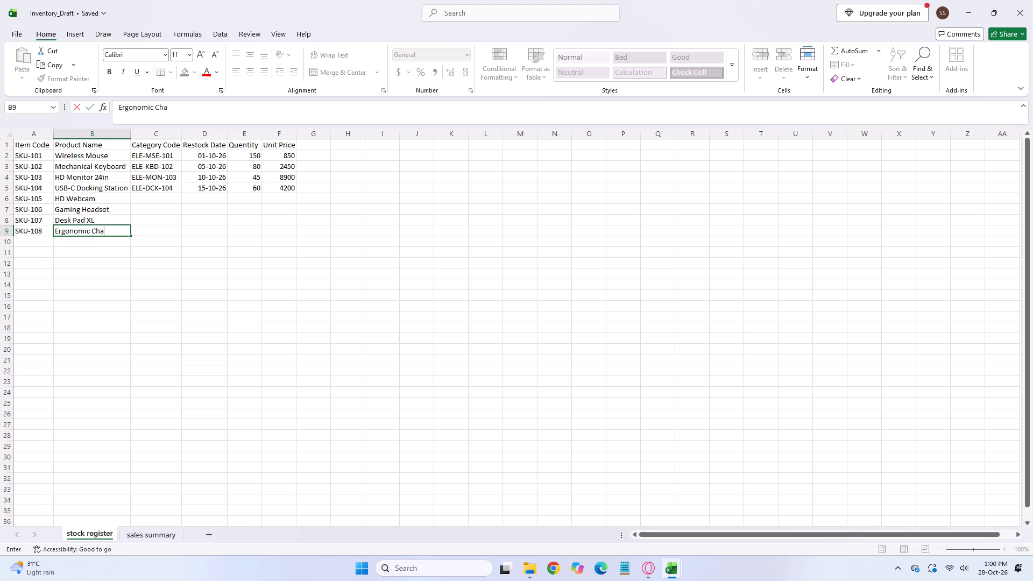
{"action": "key", "text": "i"}
{"action": "key", "text": "r"}
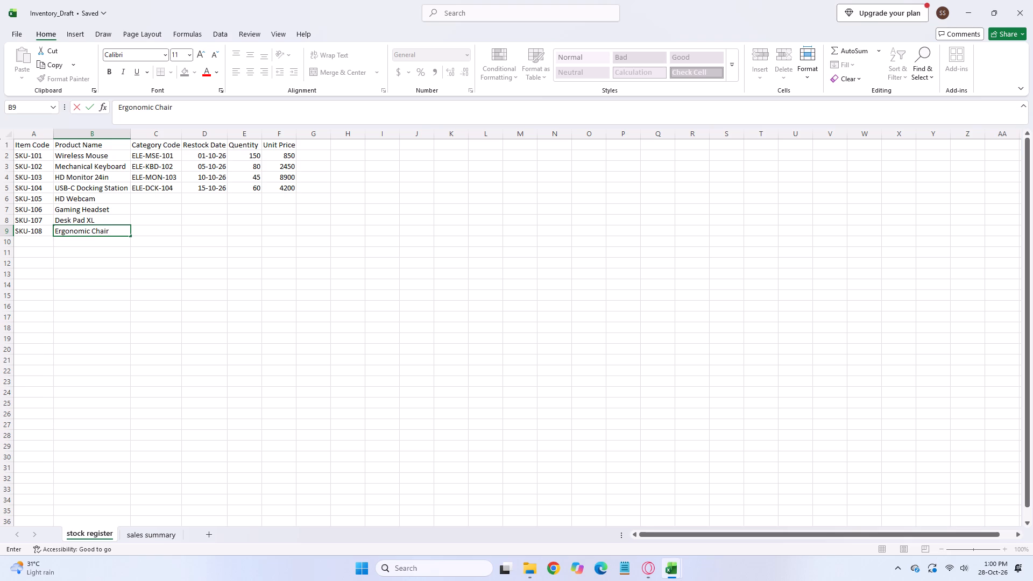
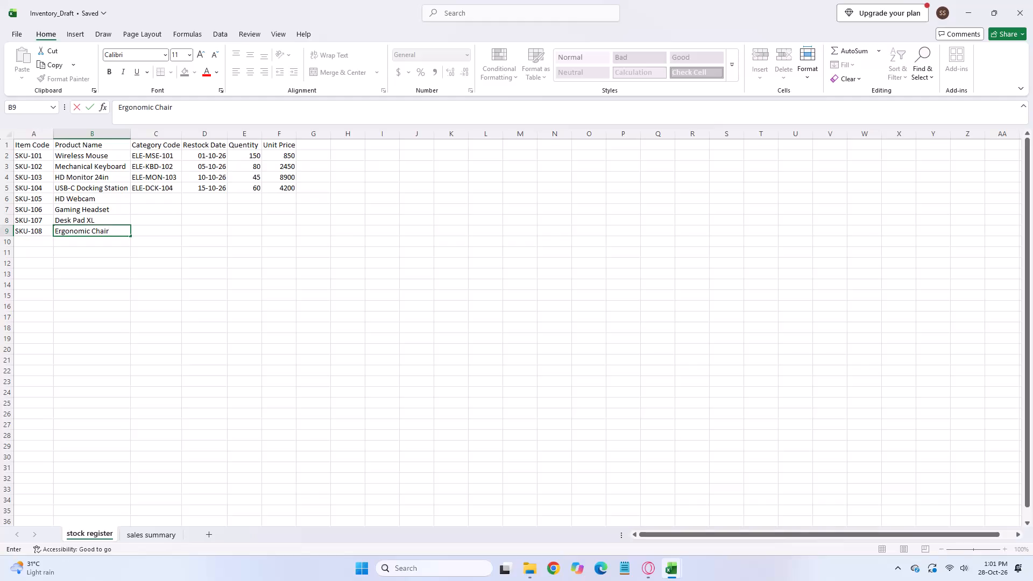
Finish the B9 entry and close the open workbooks Inventory_Draft, 2 exel task and Book1.
{"action": "left_click", "coordinate": [149, 150]}
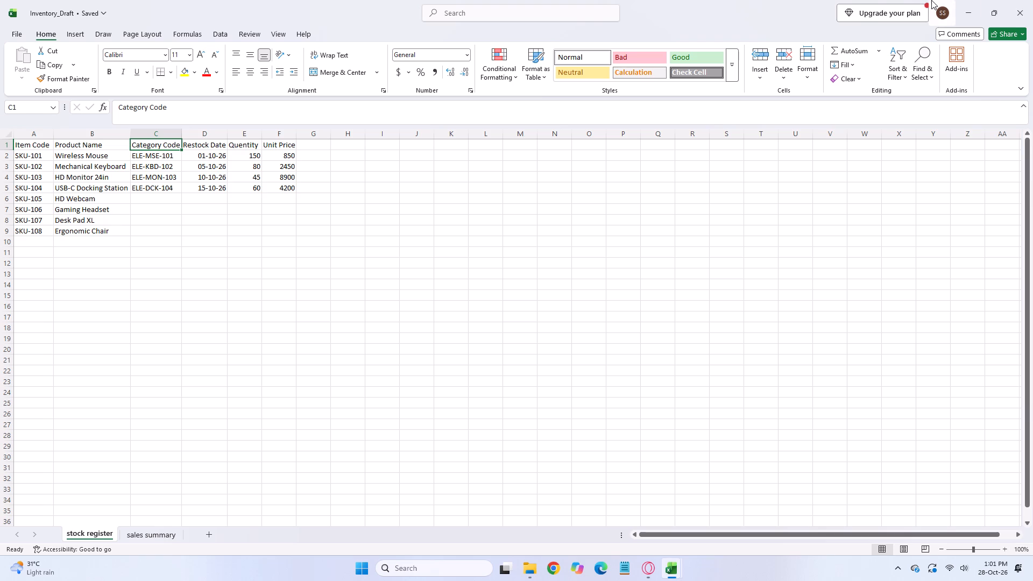
{"action": "left_click", "coordinate": [1023, 12]}
{"action": "left_click", "coordinate": [1023, 12]}
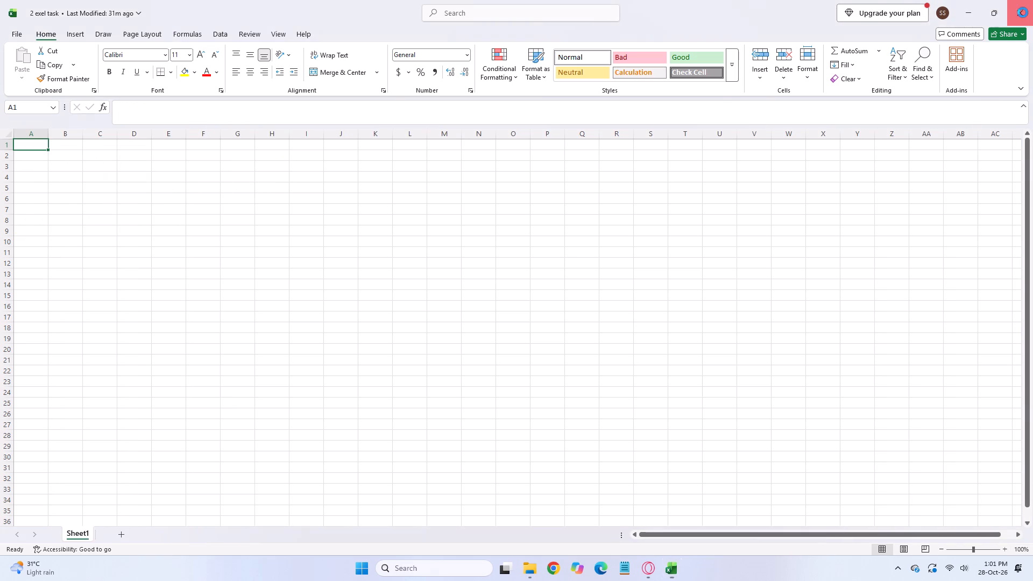
{"action": "left_click", "coordinate": [1023, 12]}
{"action": "left_click", "coordinate": [1022, 26]}
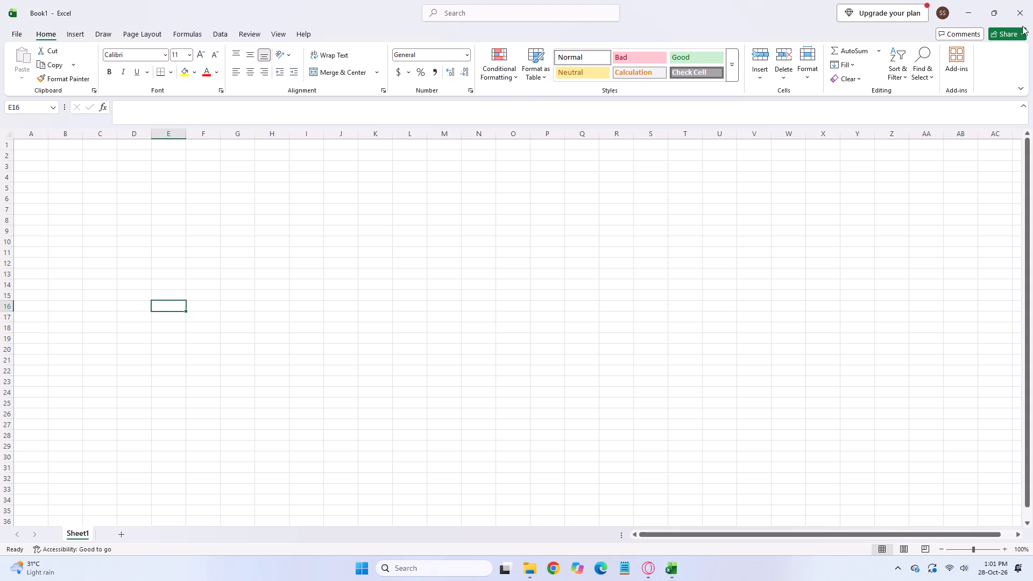
{"action": "left_click", "coordinate": [1028, 25]}
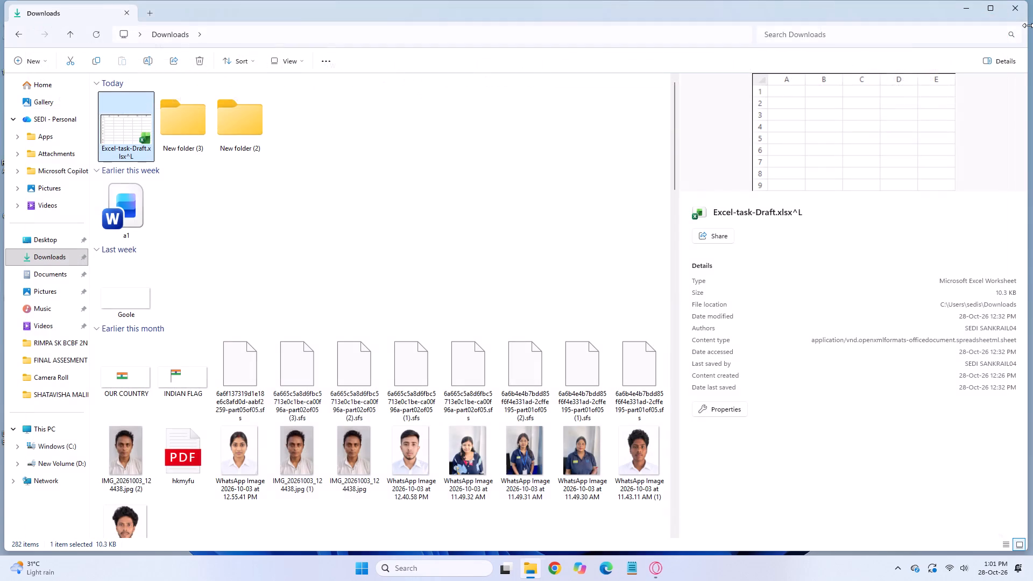
Close the Downloads folder window.
{"action": "left_click", "coordinate": [1010, 2]}
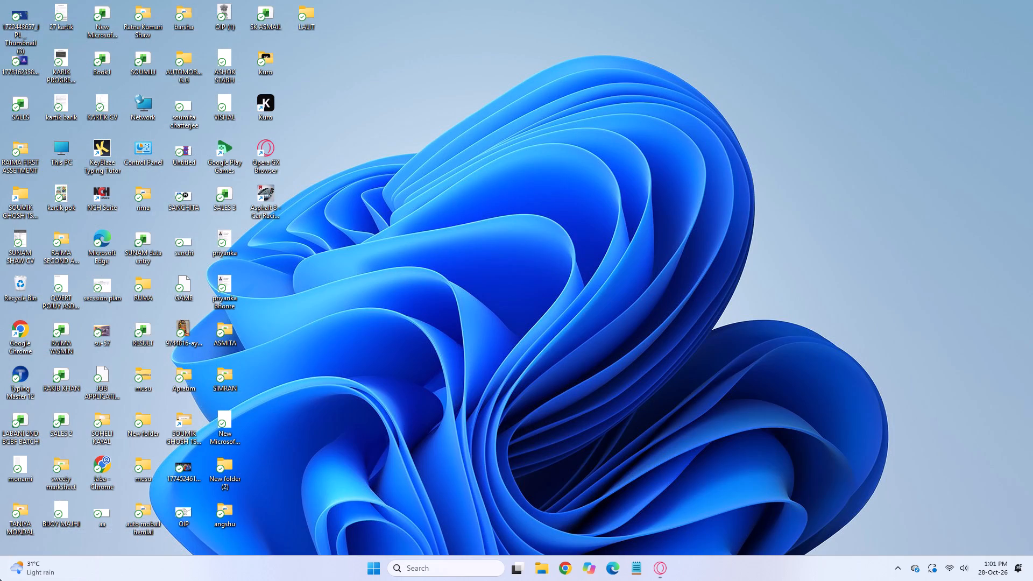
Shut down the computer.
{"action": "key", "text": "super+x"}
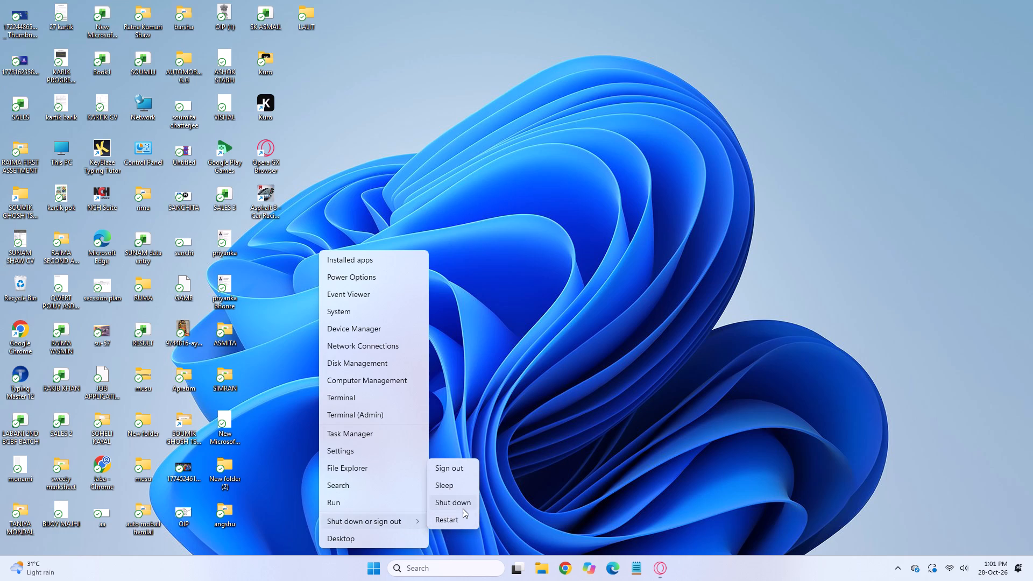
{"action": "left_click", "coordinate": [463, 508]}
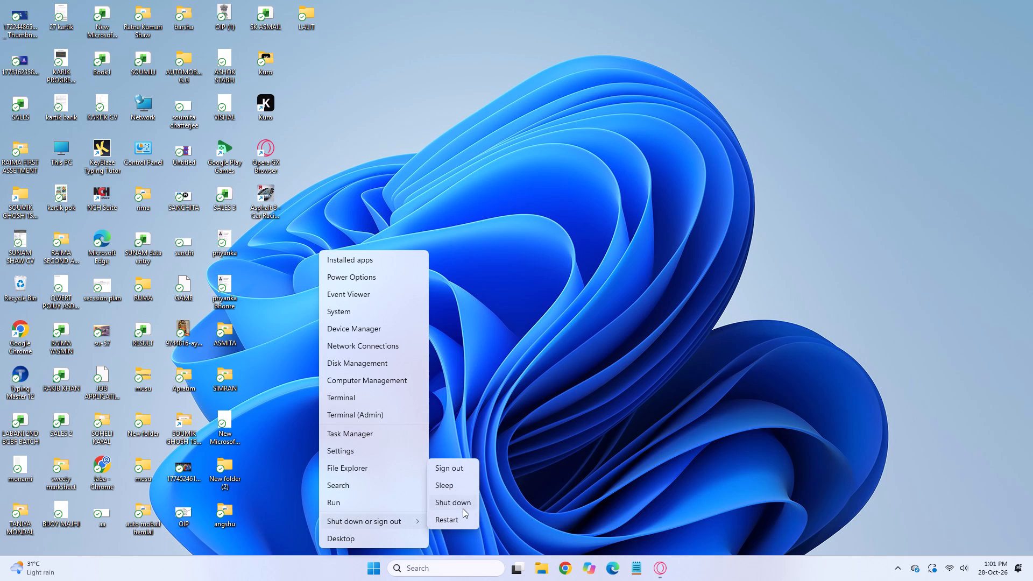